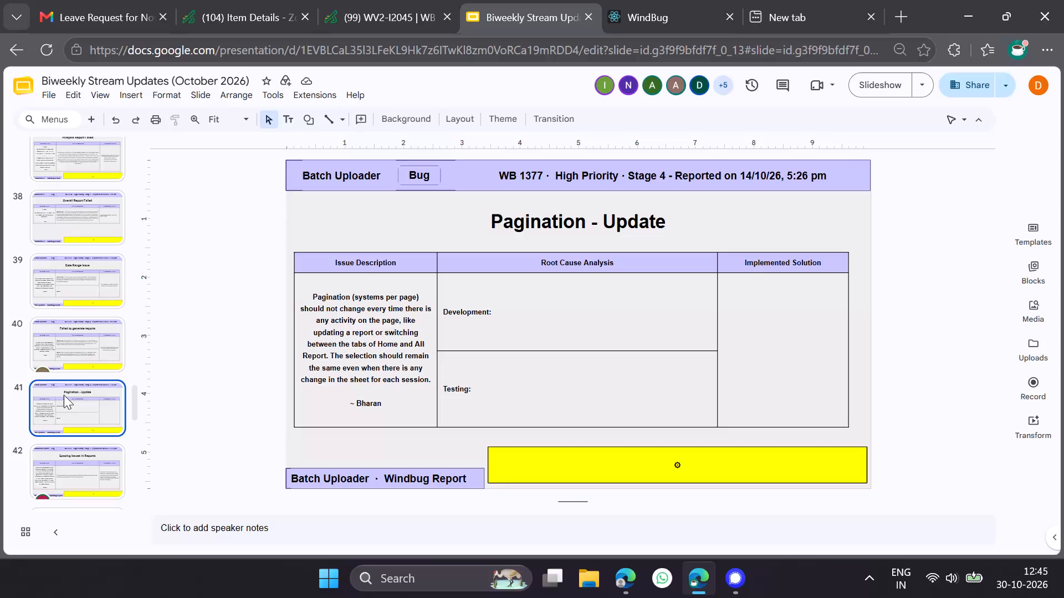
# Open issue 1377 in WindBug to review its case details, and return to the Pagination - Update slide.
pyautogui.click(792, 2)
pyautogui.click(680, 0)
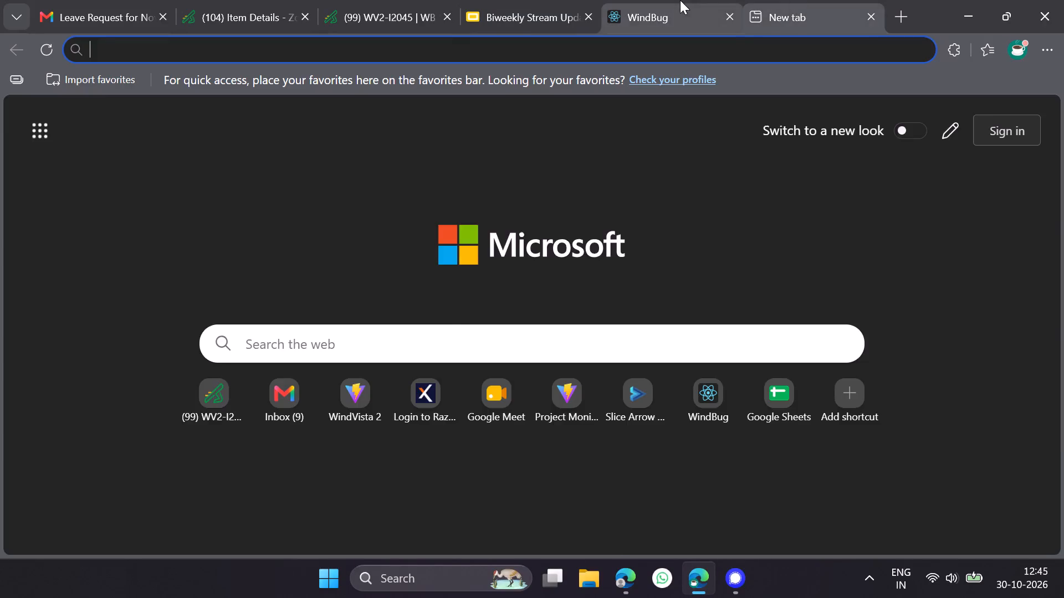
pyautogui.click(304, 42)
pyautogui.press('Right')
pyautogui.press('BackSpace')
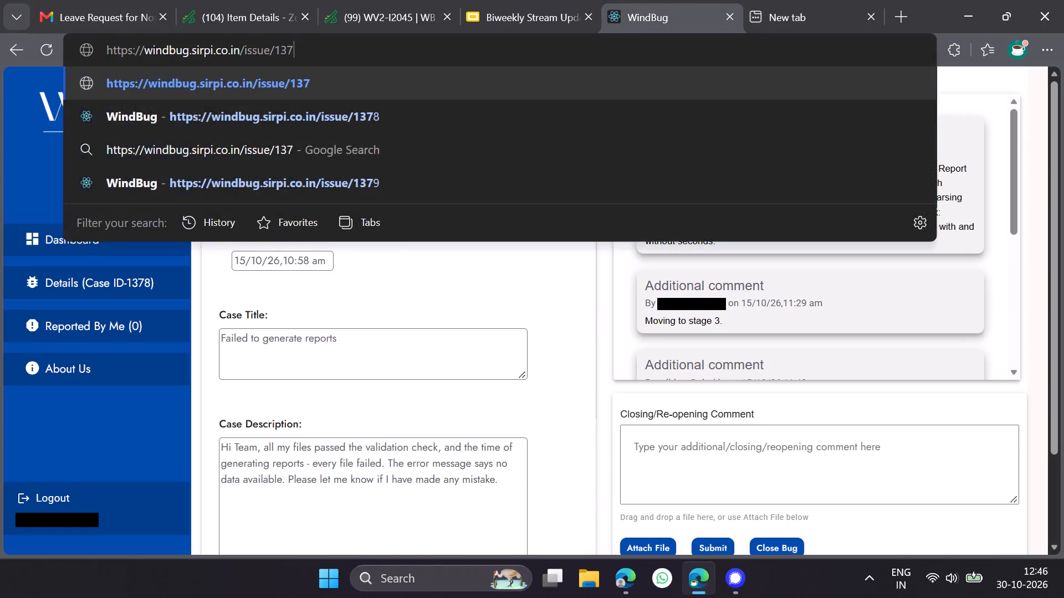
pyautogui.press('7')
pyautogui.press('Return')
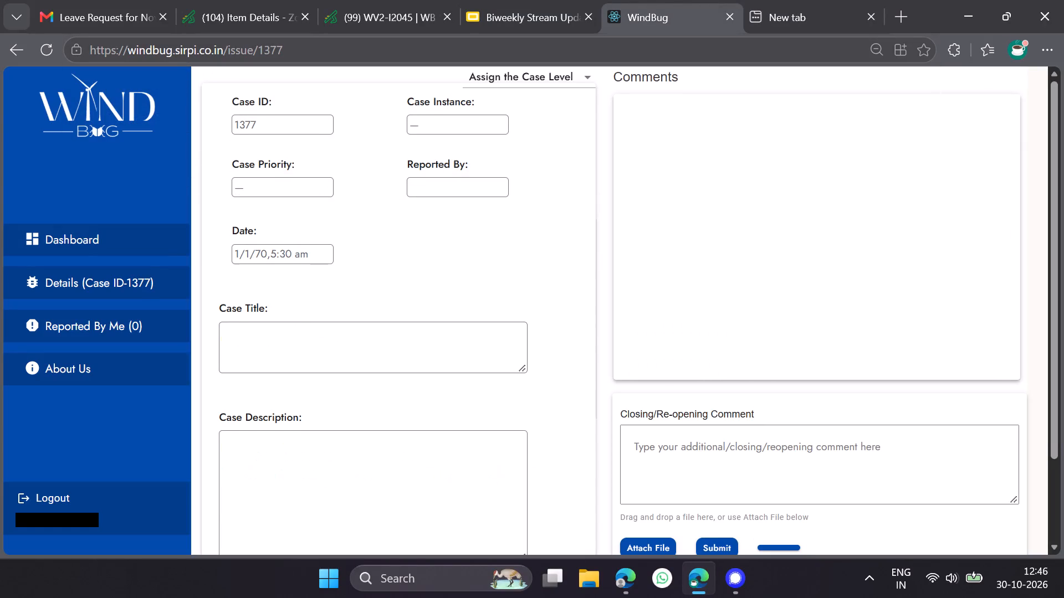
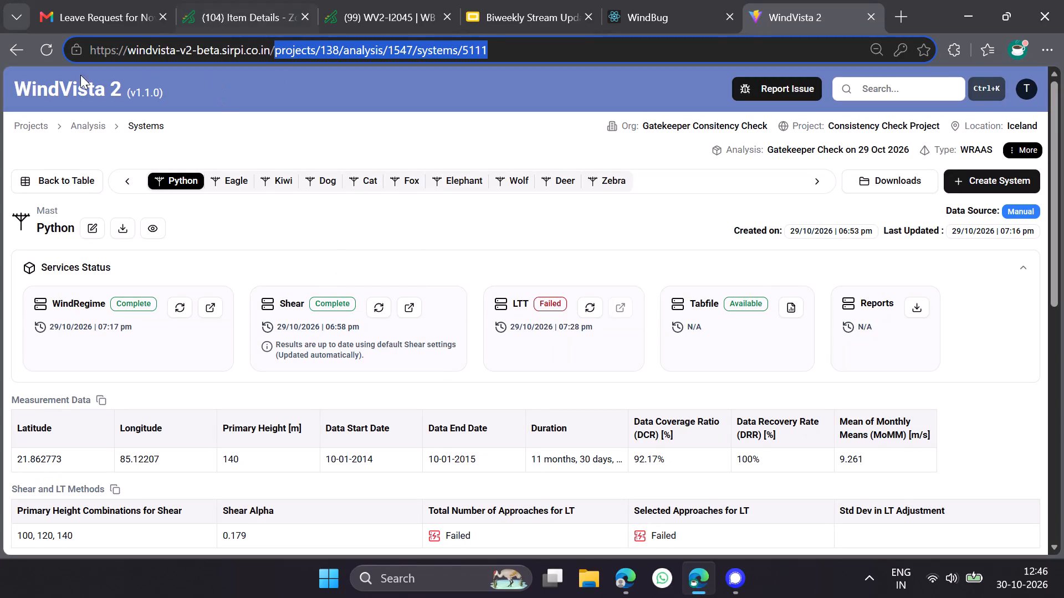
# From the WindVista 2 projects list, open the analysis list of the Consistency Check Project and reload the page.
pyautogui.click(37, 121)
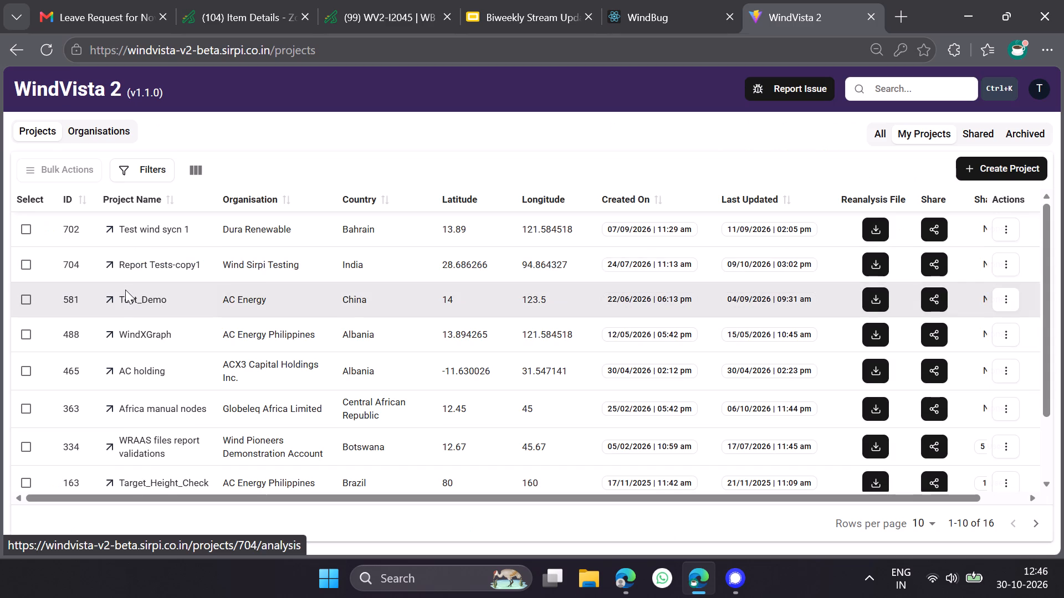
pyautogui.scroll(-6, 124, 459)
pyautogui.click(131, 434)
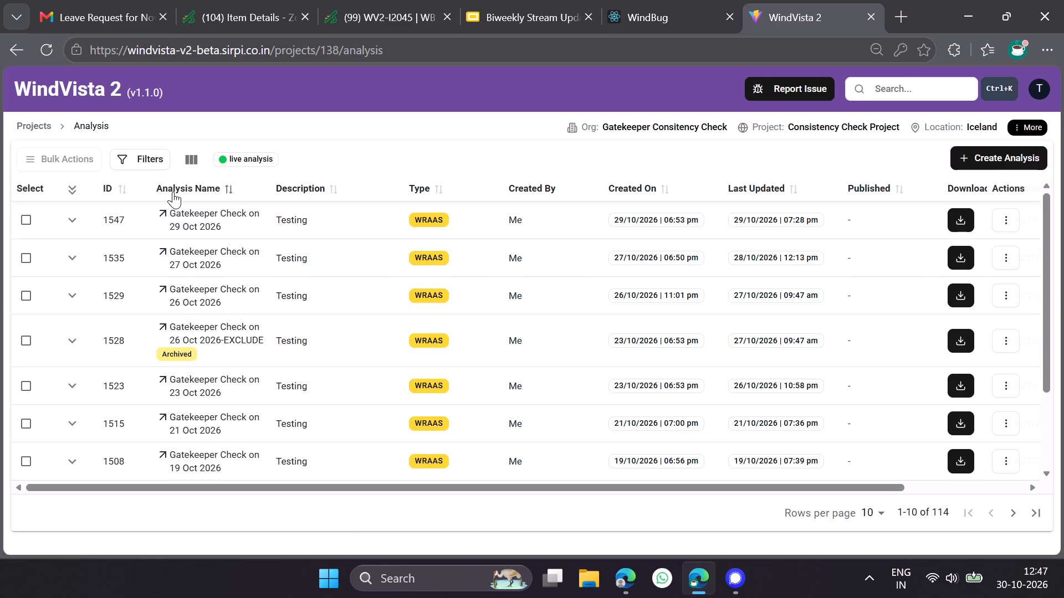
pyautogui.click(48, 53)
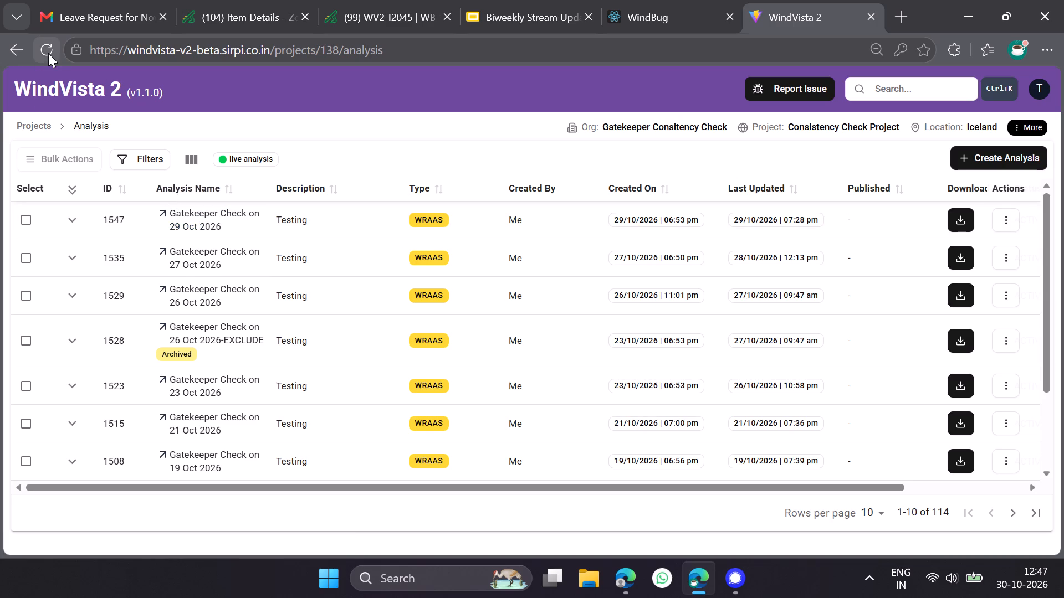
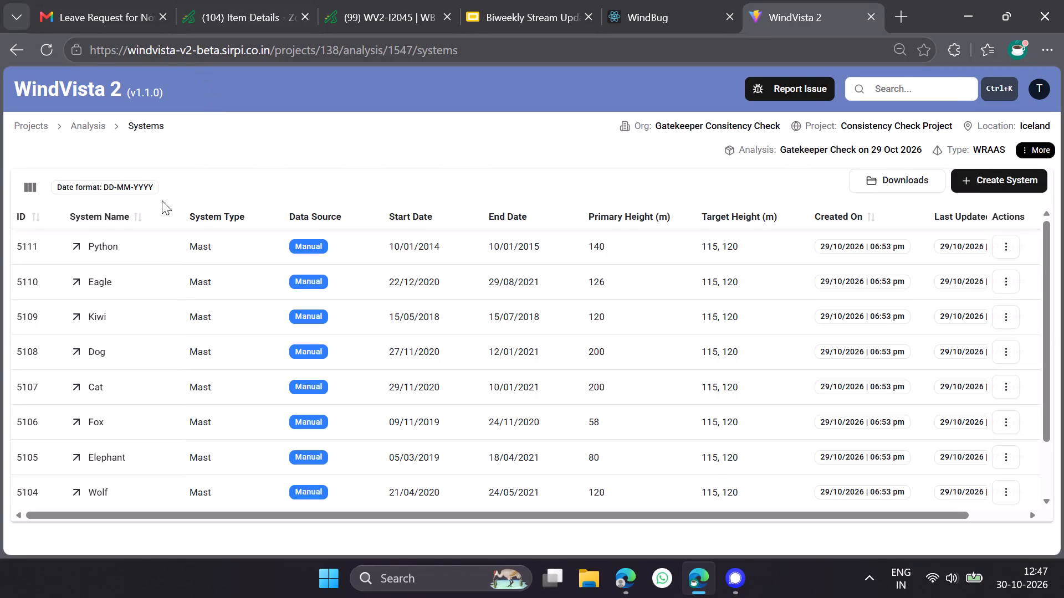
# Open the Python mast system and copy the path projects/138/analysis/1547/systems/5111 from its page address.
pyautogui.click(101, 250)
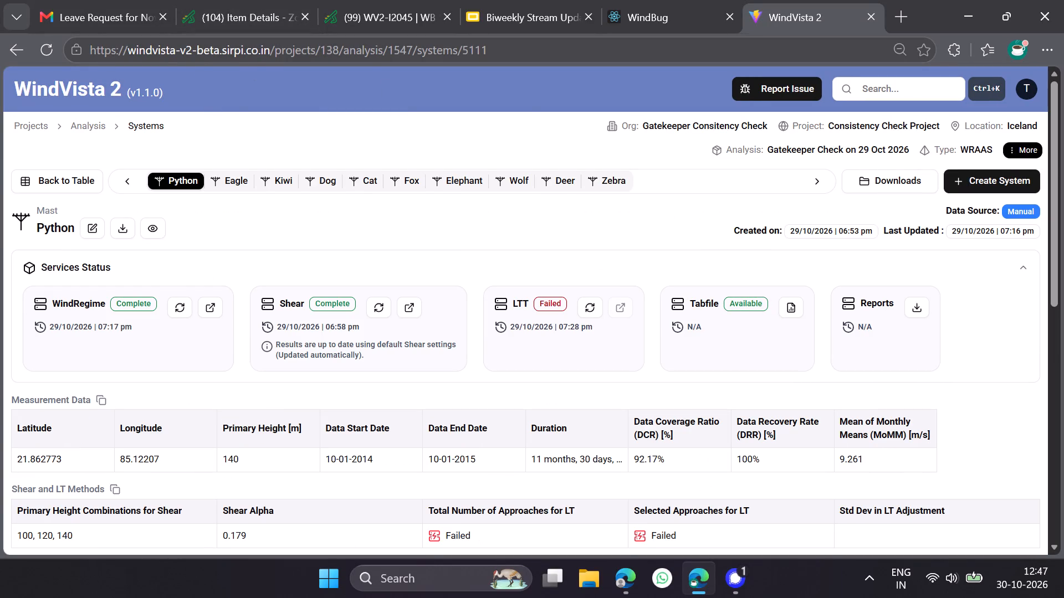
pyautogui.moveTo(274, 51); pyautogui.dragTo(586, 73)
pyautogui.hotkey('ctrl', 'c')
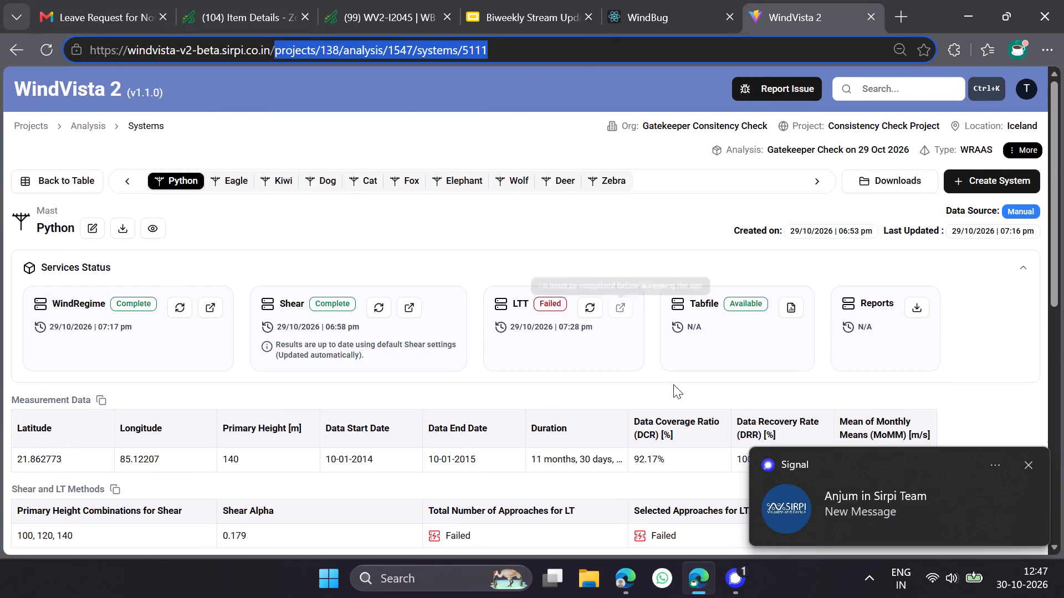
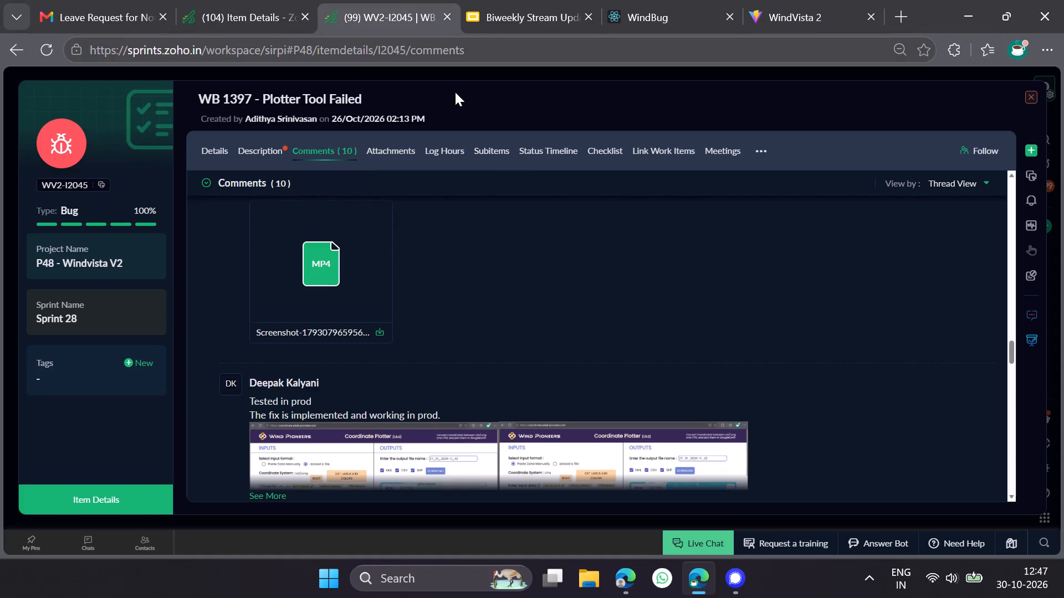
# Close the WB 1397 item in Zoho Sprints and open the board of the Windvista V2 project.
pyautogui.press('Escape')
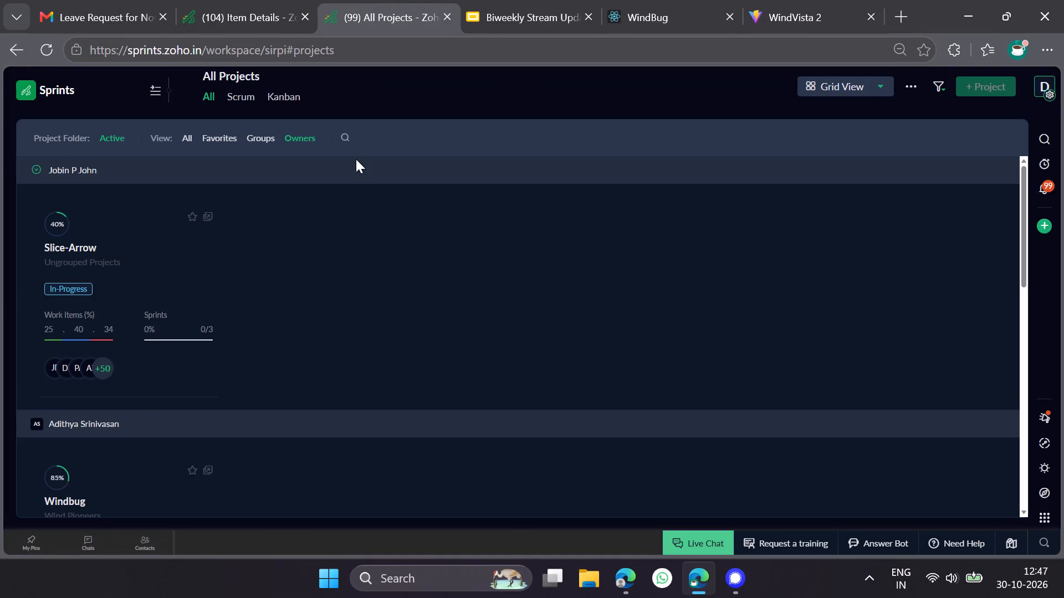
pyautogui.scroll(-4, 96, 334)
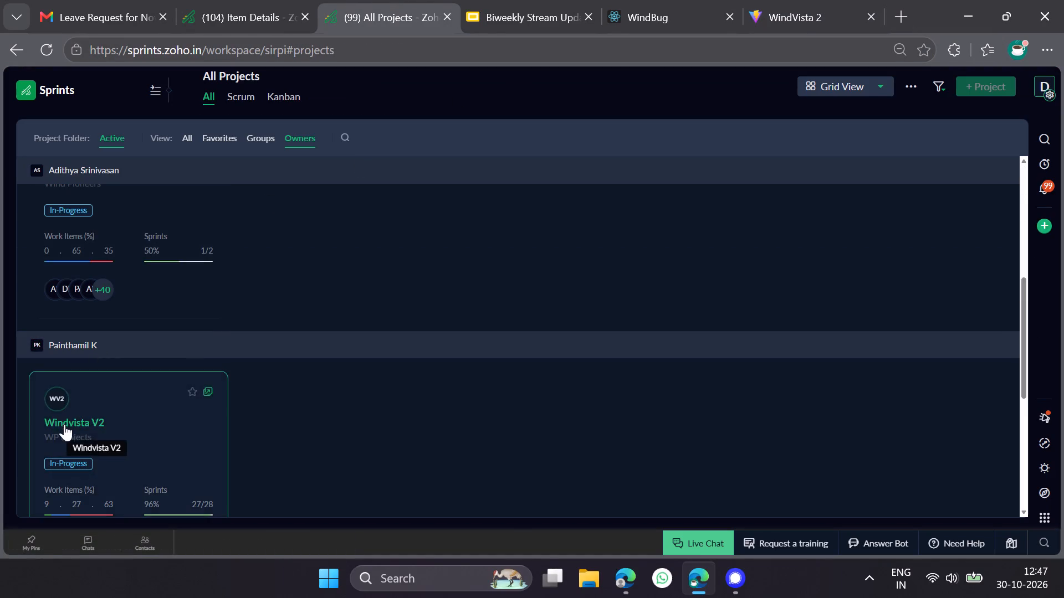
pyautogui.click(64, 424)
pyautogui.click(345, 101)
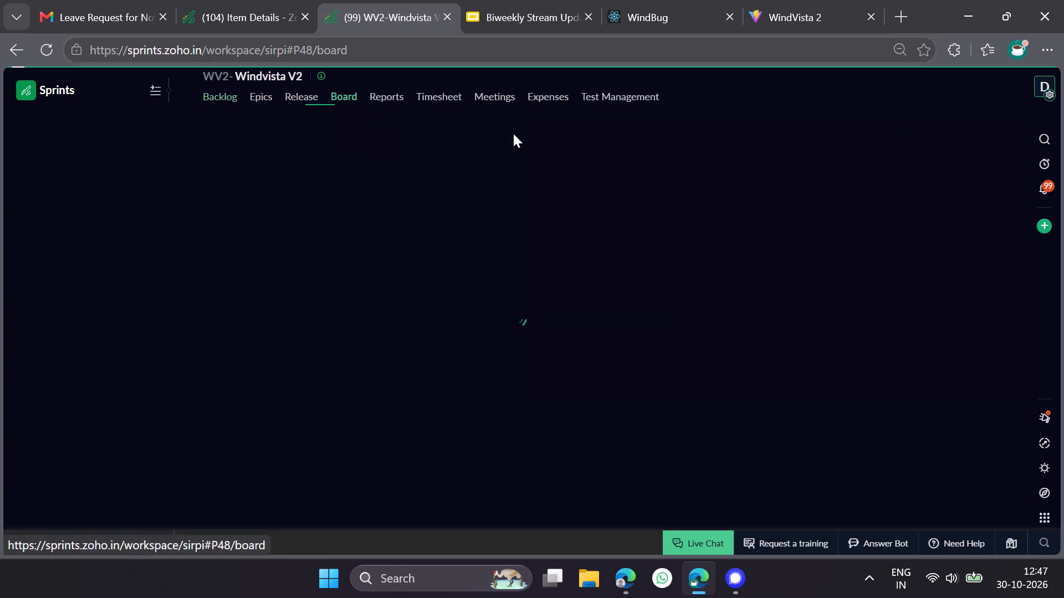
# Start a new Sprint 28 item and name it "Testing Team Bug - LTT Failed in Gatekeeper".
pyautogui.click(975, 82)
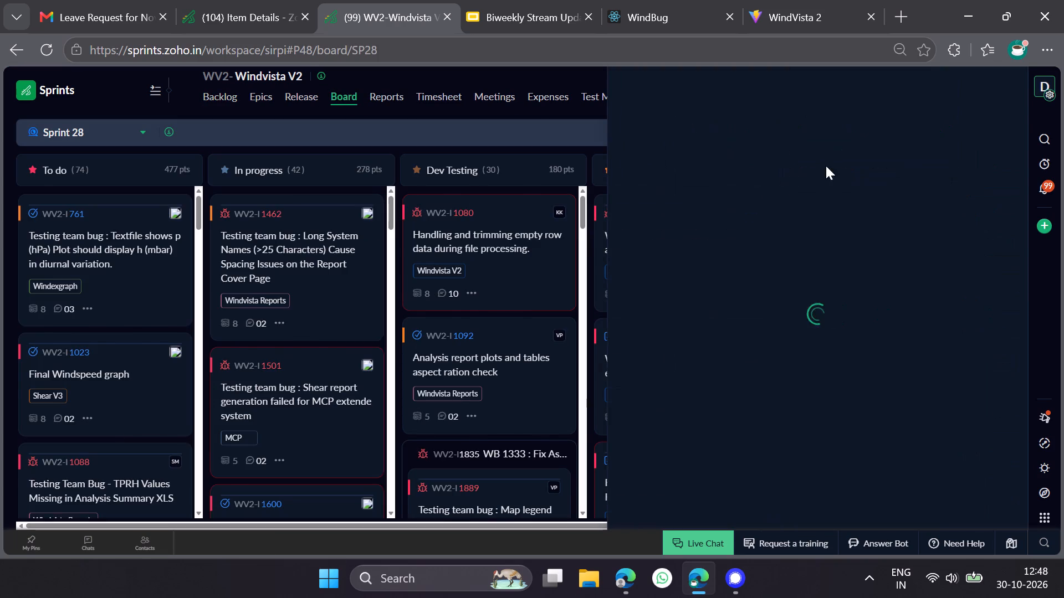
pyautogui.click(796, 126)
pyautogui.write('ets')
pyautogui.press('BackSpace')
pyautogui.press('BackSpace')
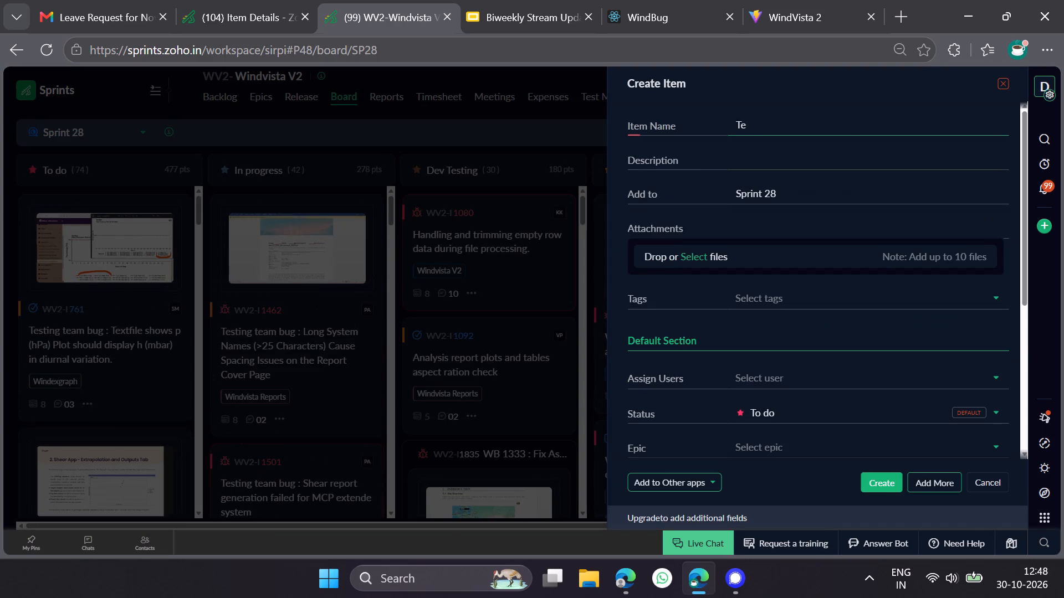
pyautogui.write('st')
pyautogui.write('ing')
pyautogui.write('eam')
pyautogui.press('space')
pyautogui.press('space')
pyautogui.hotkey('shift', '(')
pyautogui.press('BackSpace')
pyautogui.write('-')
pyautogui.press('space')
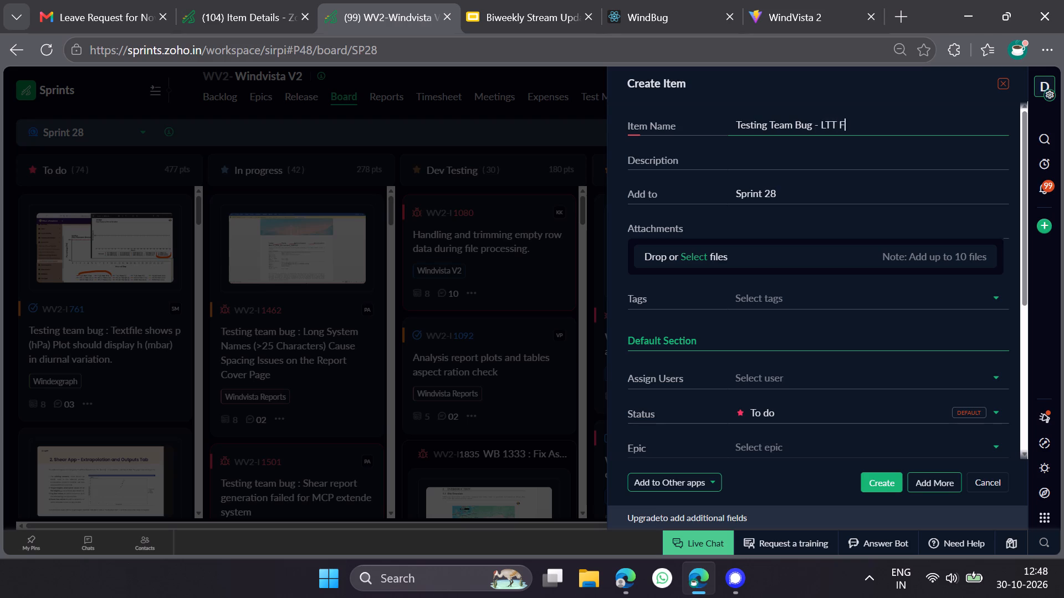
pyautogui.press('BackSpace')
pyautogui.write('i')
pyautogui.press('space')
pyautogui.press('BackSpace')
pyautogui.click(868, 126)
pyautogui.press('BackSpace')
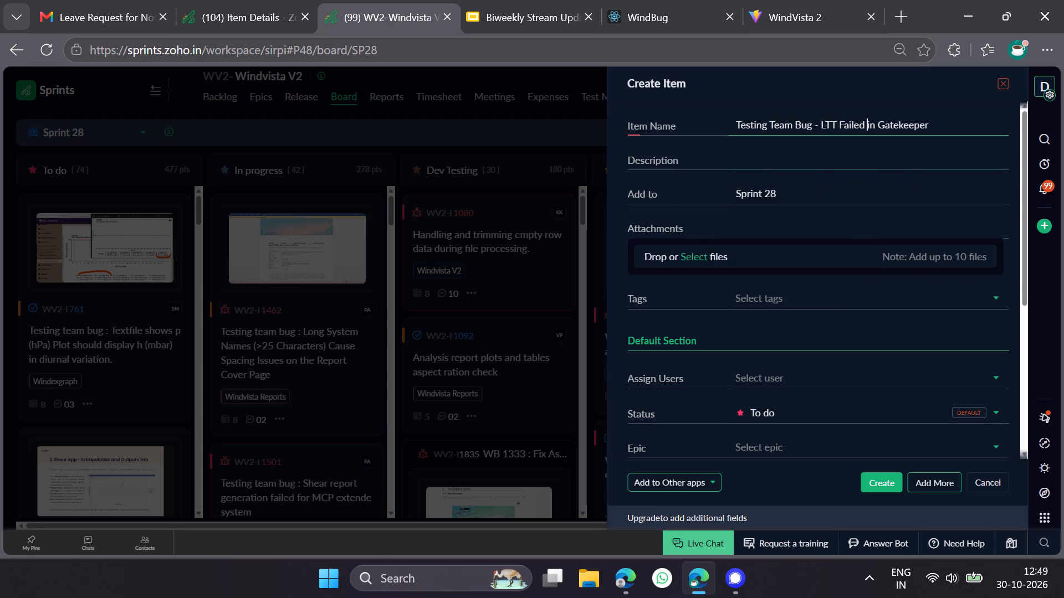
# Reuse the item name's ending to fill the description with "LTT Failed in Gatekeeper AGAIN".
pyautogui.click(808, 156)
pyautogui.moveTo(939, 122); pyautogui.dragTo(819, 122)
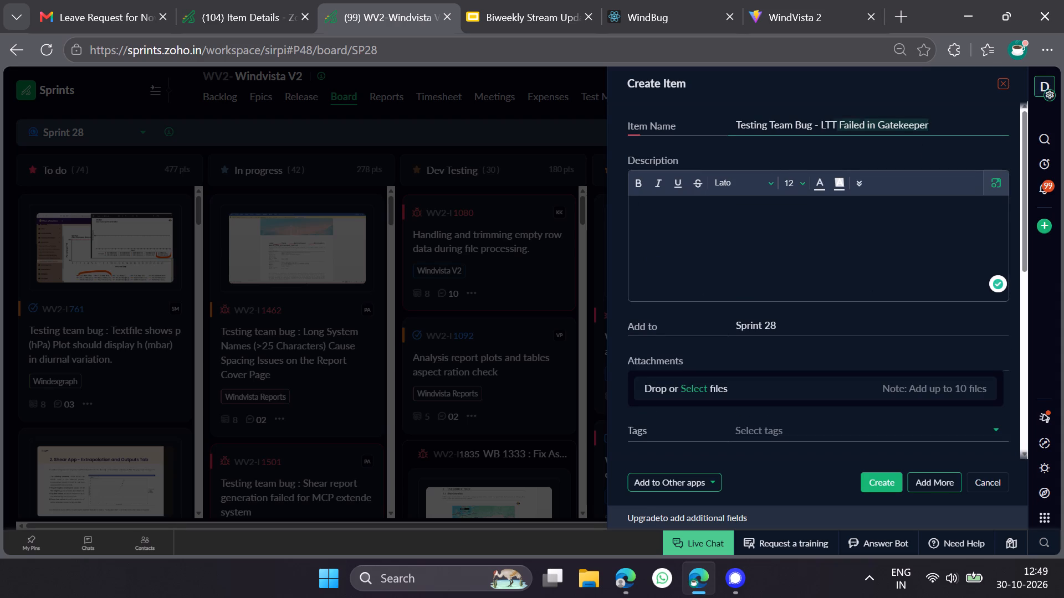
pyautogui.moveTo(819, 122); pyautogui.dragTo(822, 126)
pyautogui.hotkey('ctrl', 'c')
pyautogui.click(800, 187)
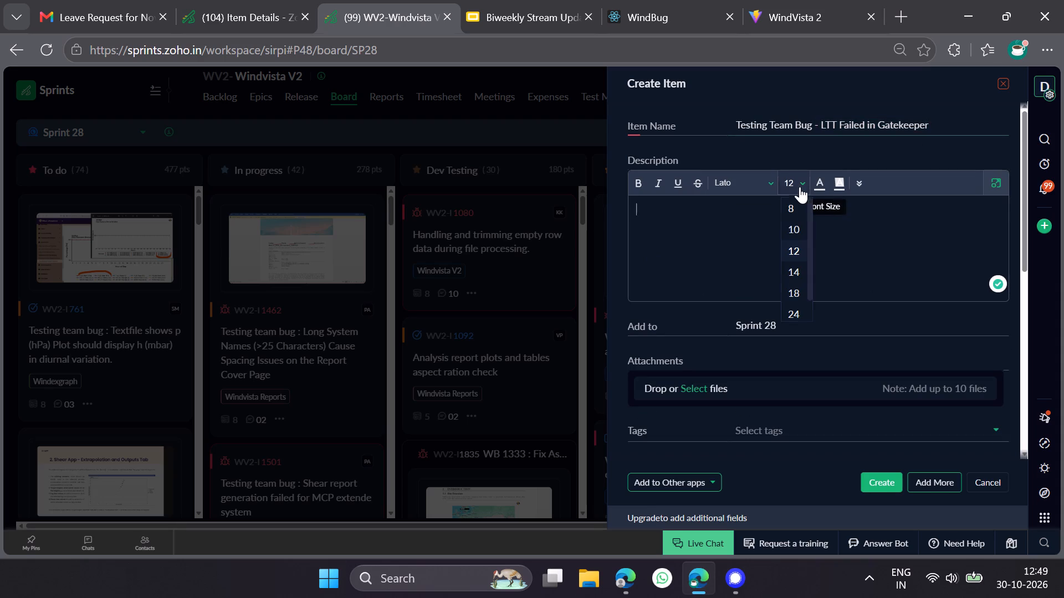
pyautogui.click(695, 218)
pyautogui.hotkey('ctrl', 'v')
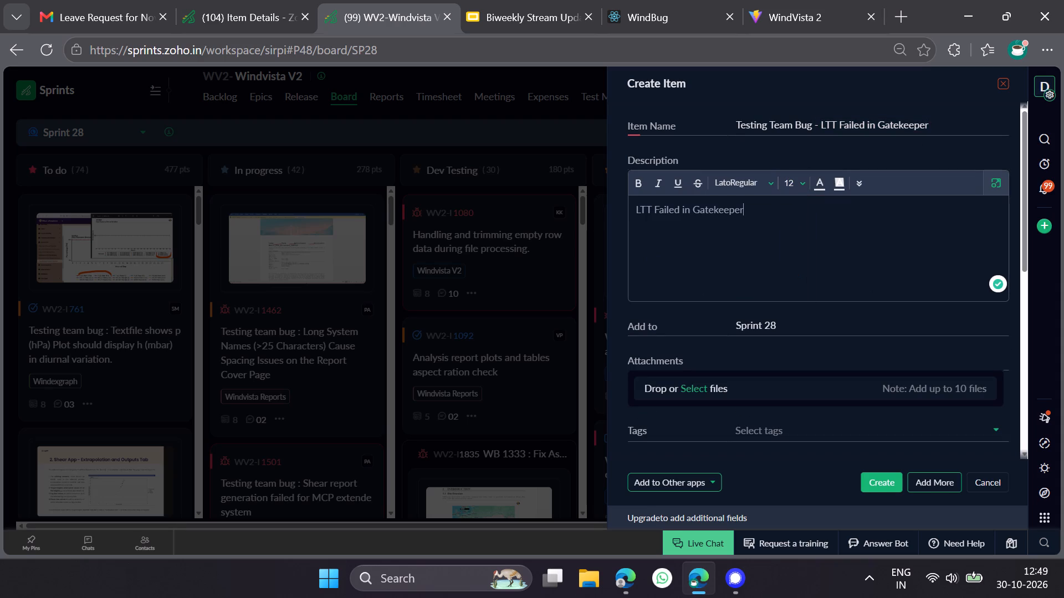
pyautogui.click(656, 209)
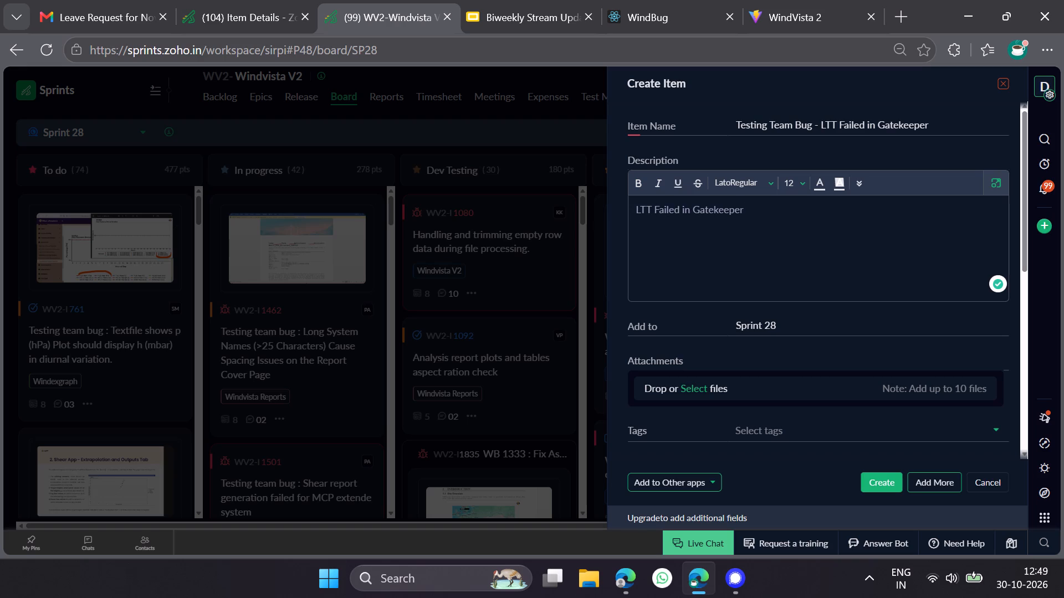
pyautogui.click(795, 209)
pyautogui.press('space')
# Switch to WindVista 2 and copy the path projects/138/analysis/1547/systems/5111 from the Python mast's page address.
pyautogui.click(806, 0)
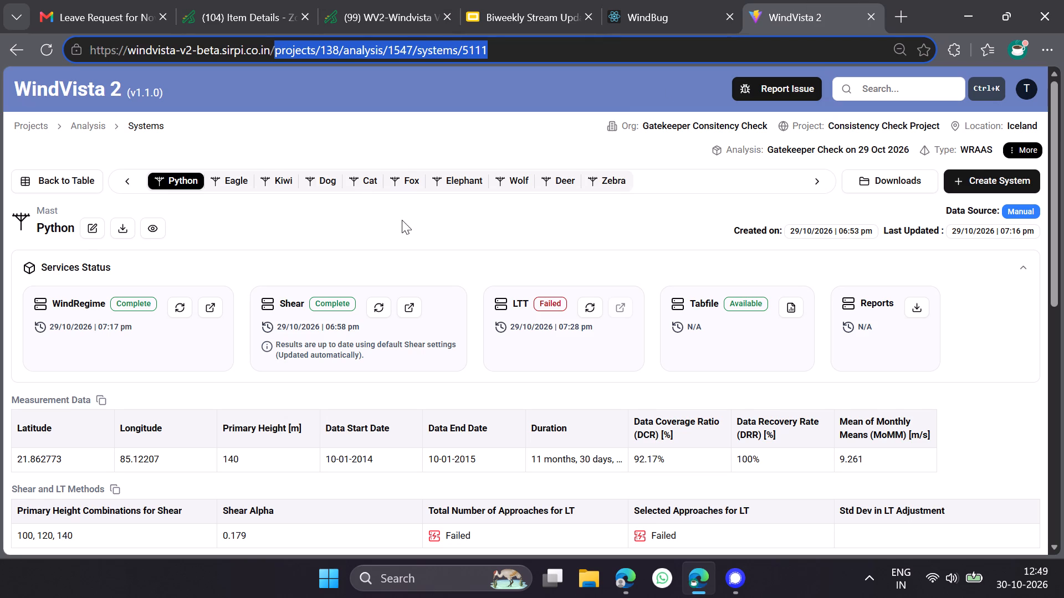
pyautogui.hotkey('ctrl', 'c')
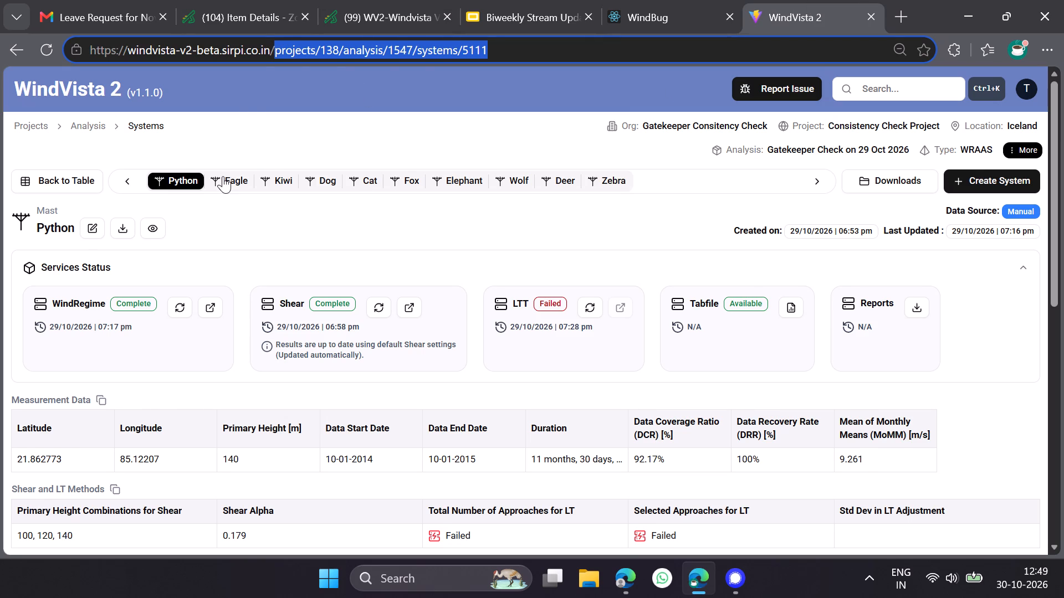
# Examine the WindRegime, Shear and LTT service statuses of the other masts, from Eagle through Zebra, in the Gatekeeper analysis.
pyautogui.click(223, 176)
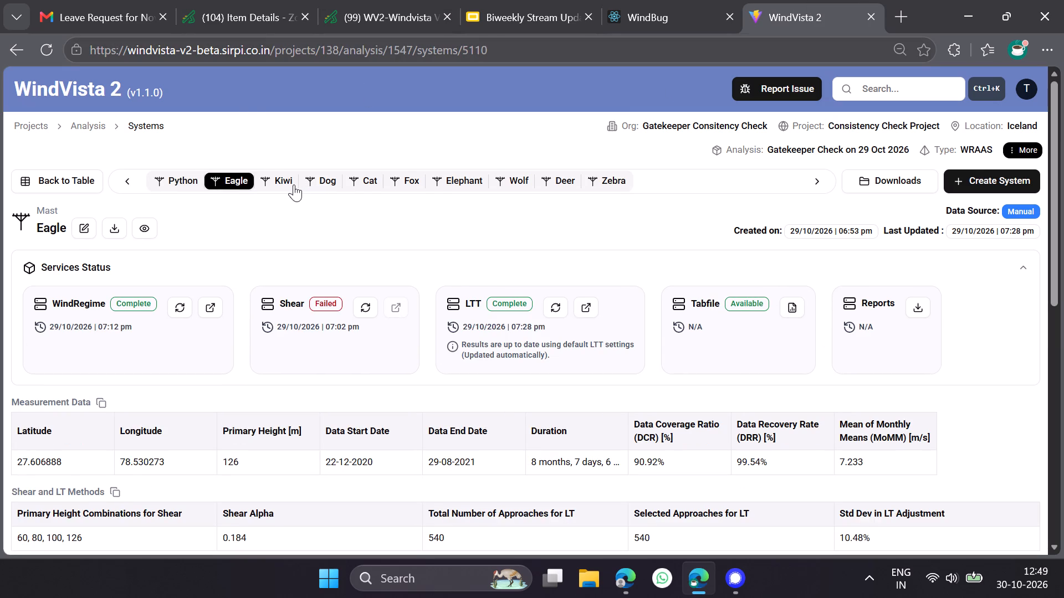
pyautogui.click(275, 181)
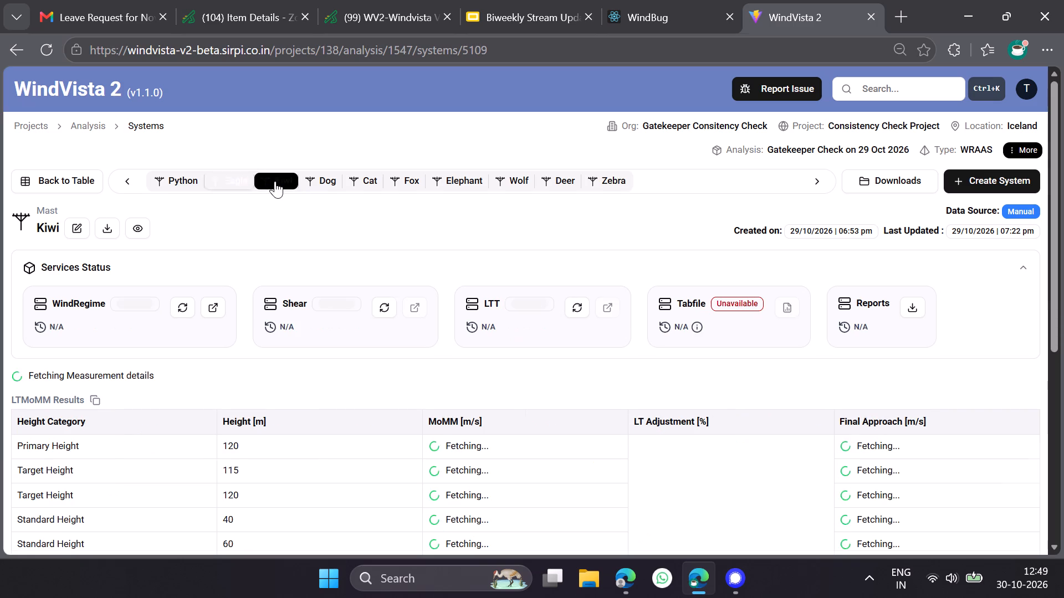
pyautogui.click(316, 177)
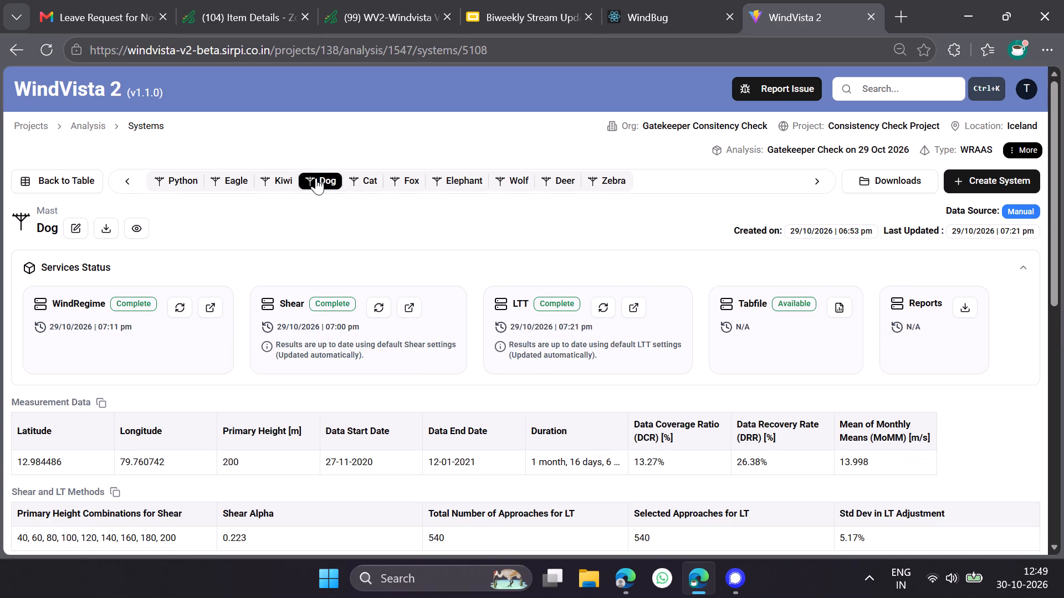
pyautogui.click(236, 179)
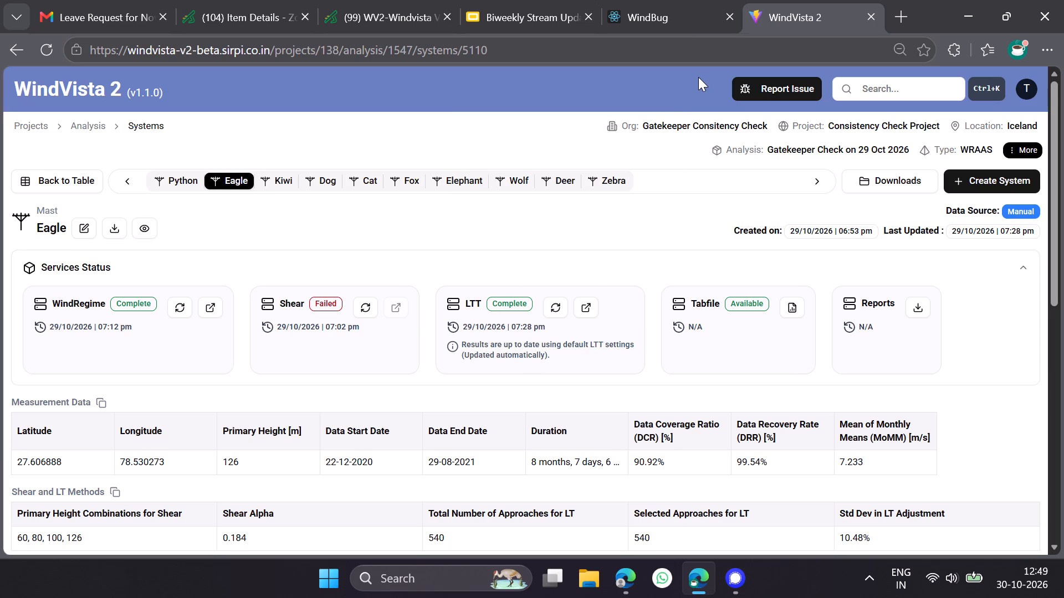
pyautogui.click(338, 182)
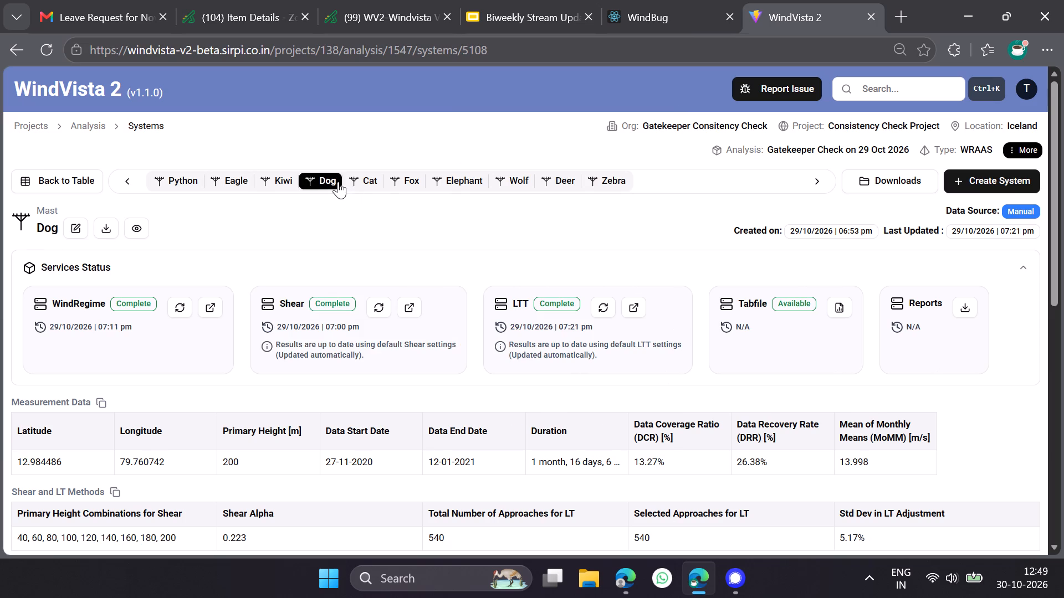
pyautogui.click(381, 177)
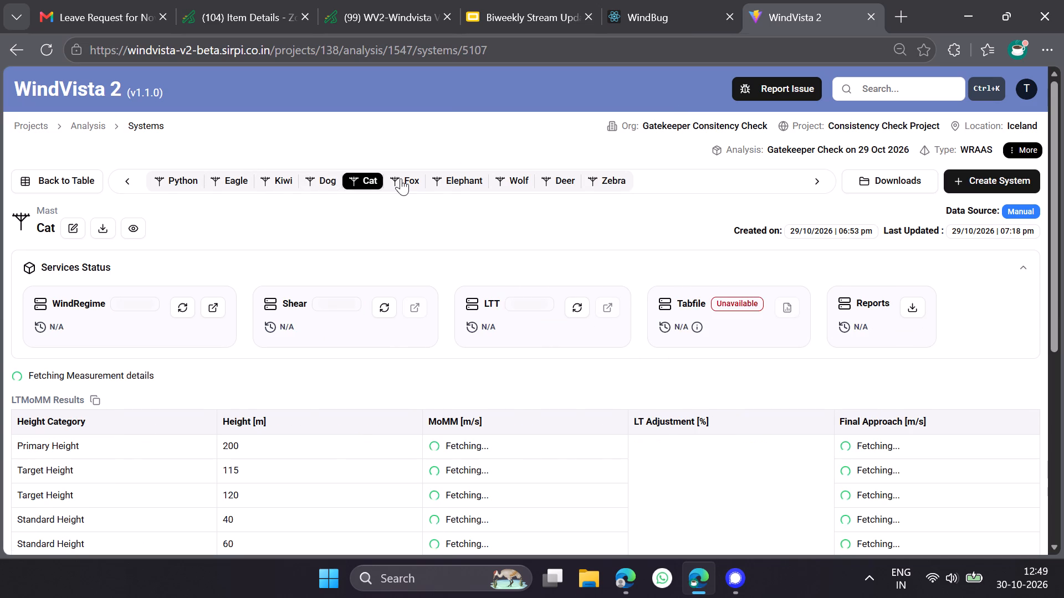
pyautogui.click(401, 178)
pyautogui.click(455, 186)
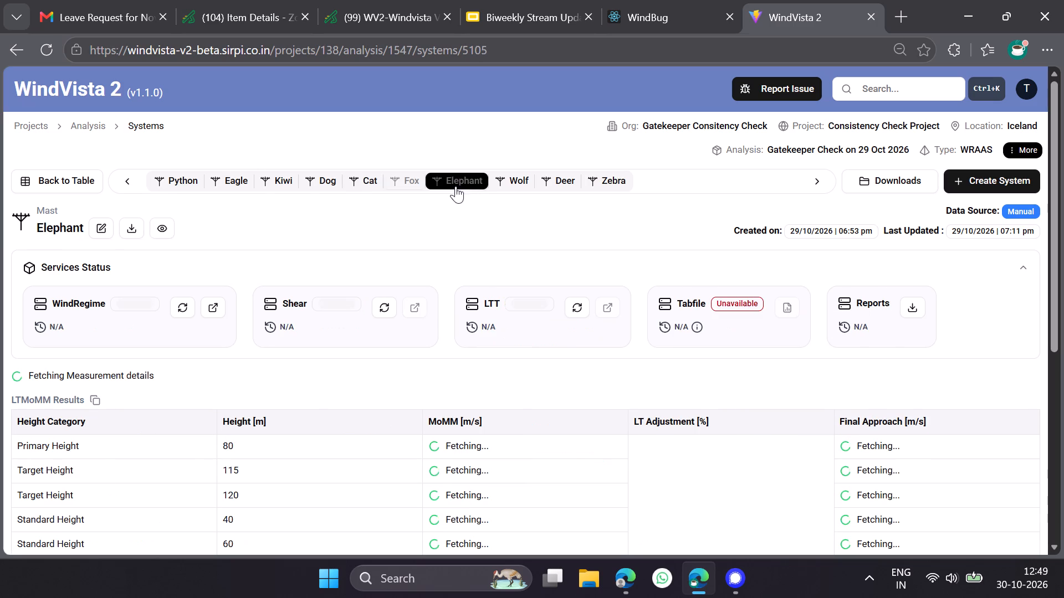
pyautogui.click(515, 176)
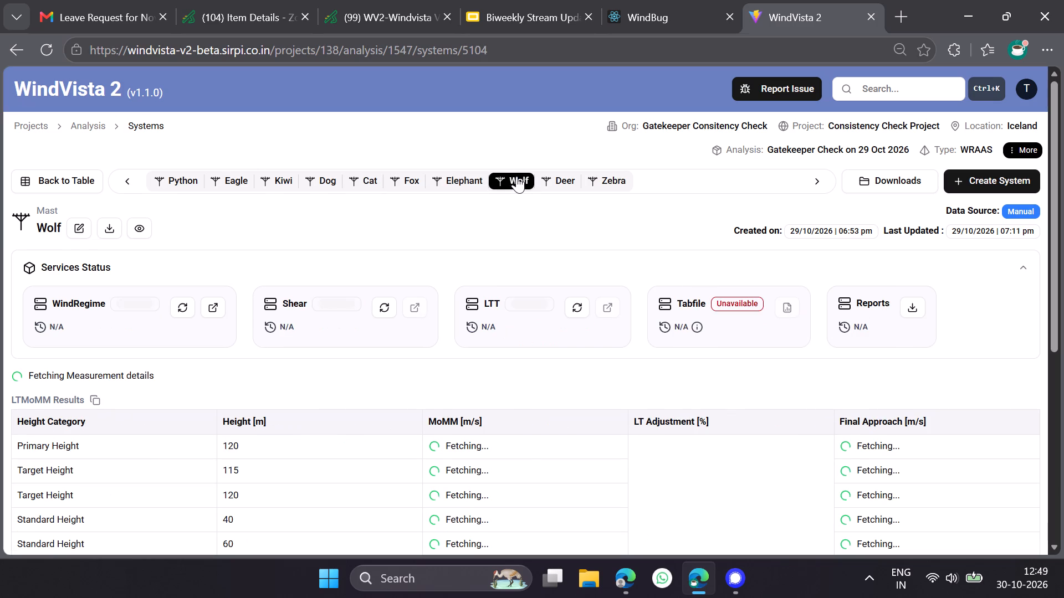
pyautogui.click(575, 176)
pyautogui.click(611, 181)
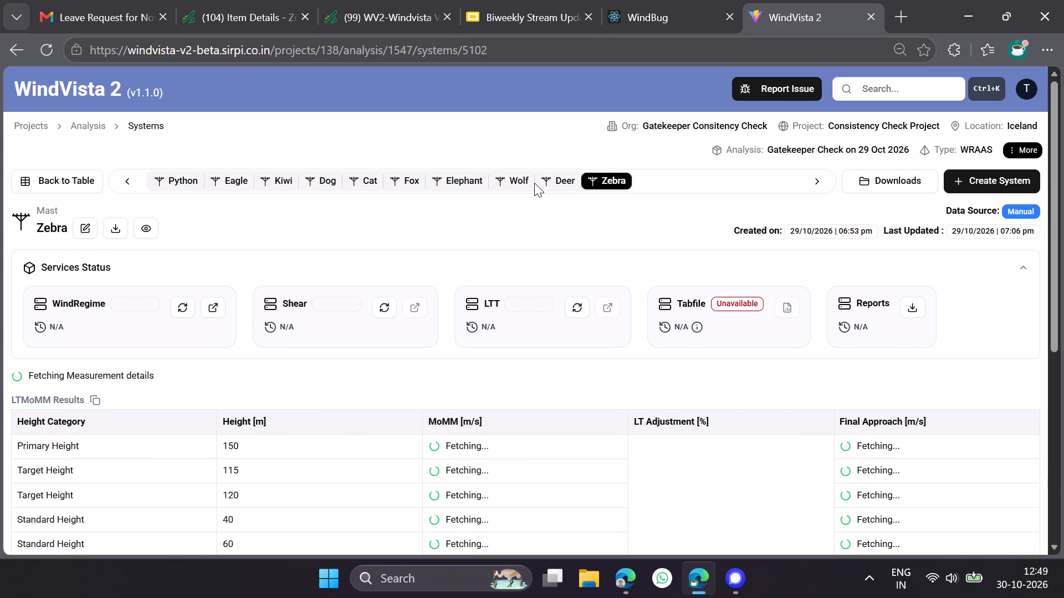
pyautogui.click(571, 181)
pyautogui.click(503, 181)
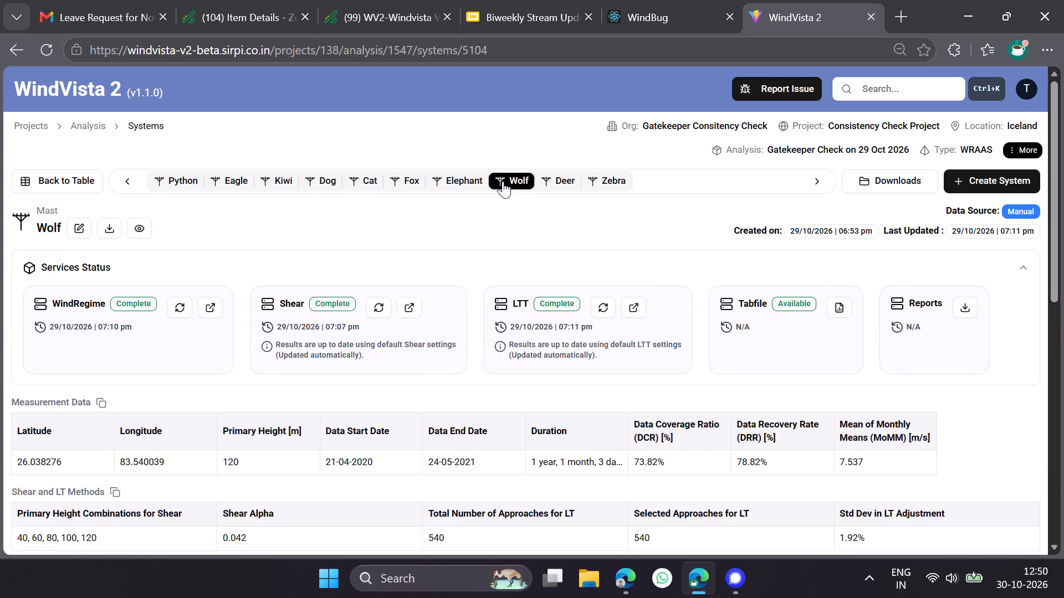
# Return to the new item form for the Windvista V2 board in Zoho Sprints.
pyautogui.click(669, 0)
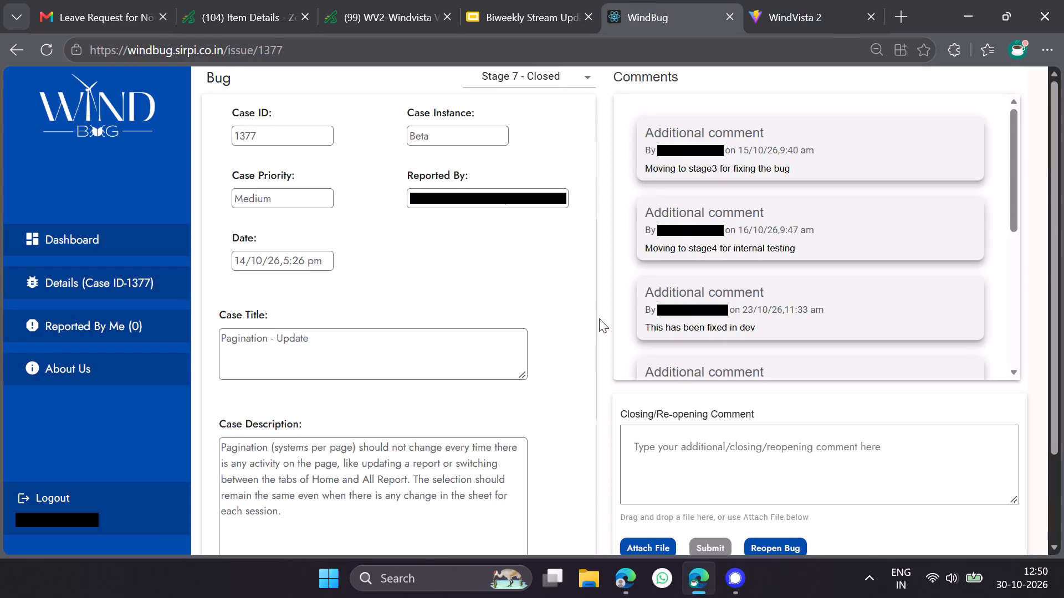
pyautogui.click(825, 0)
pyautogui.click(358, 0)
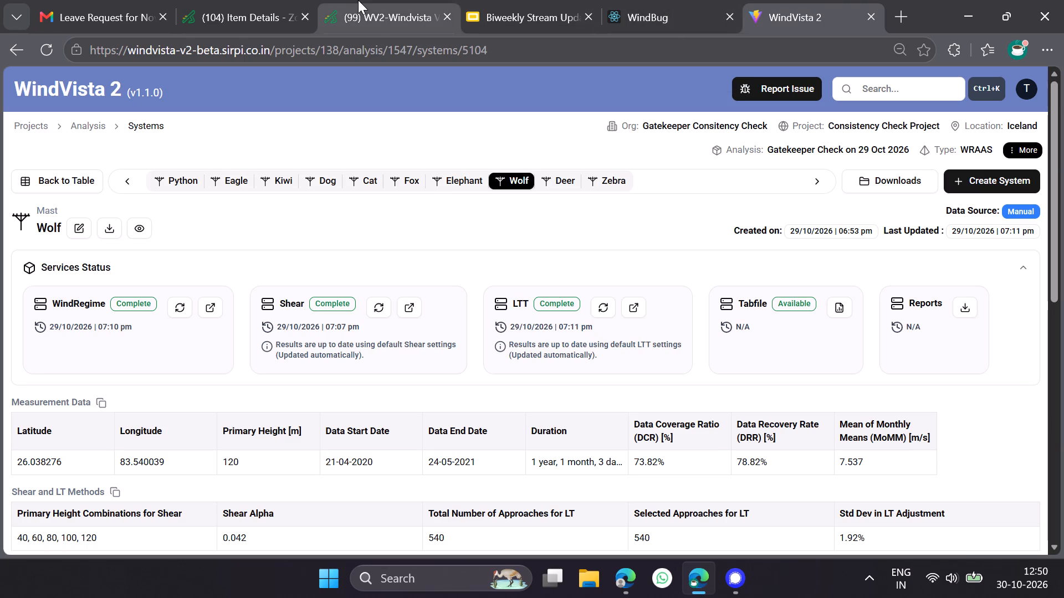
# Add the Python mast's path from WindVista 2, projects/138/analysis/1547/systems/5111, as a second line of the new item's description in Zoho Sprints.
pyautogui.hotkey('shift', 'Return')
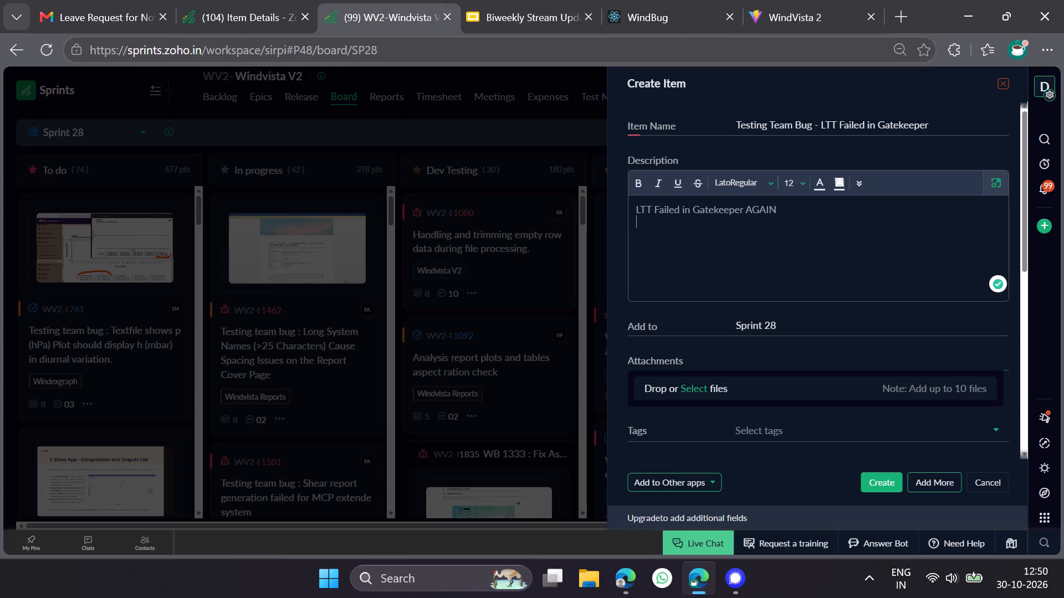
pyautogui.hotkey('ctrl', 'c')
pyautogui.hotkey('ctrl', 'v')
pyautogui.click(231, 0)
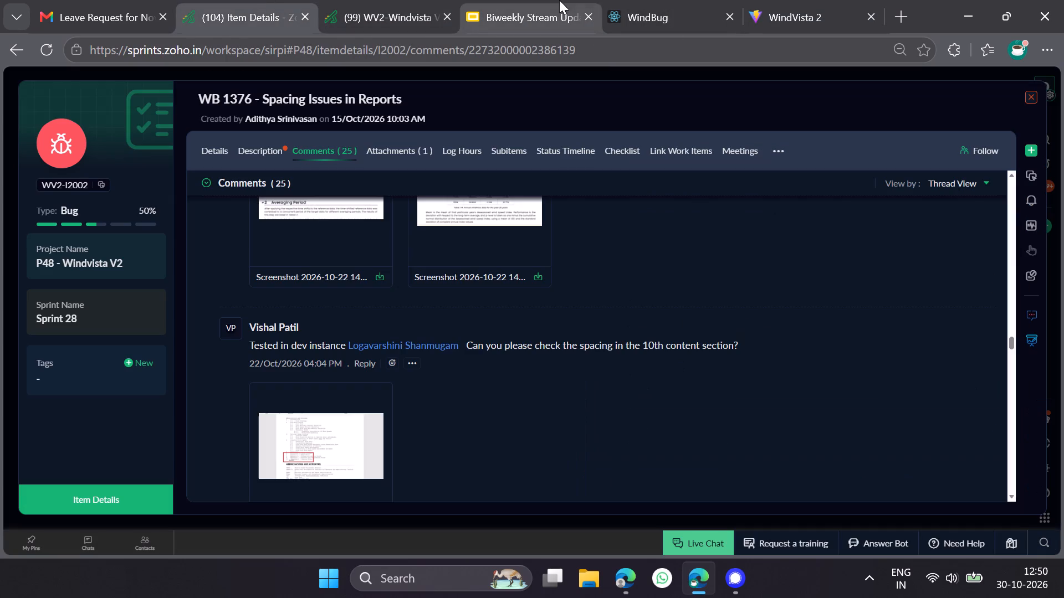
pyautogui.click(777, 2)
pyautogui.click(247, 174)
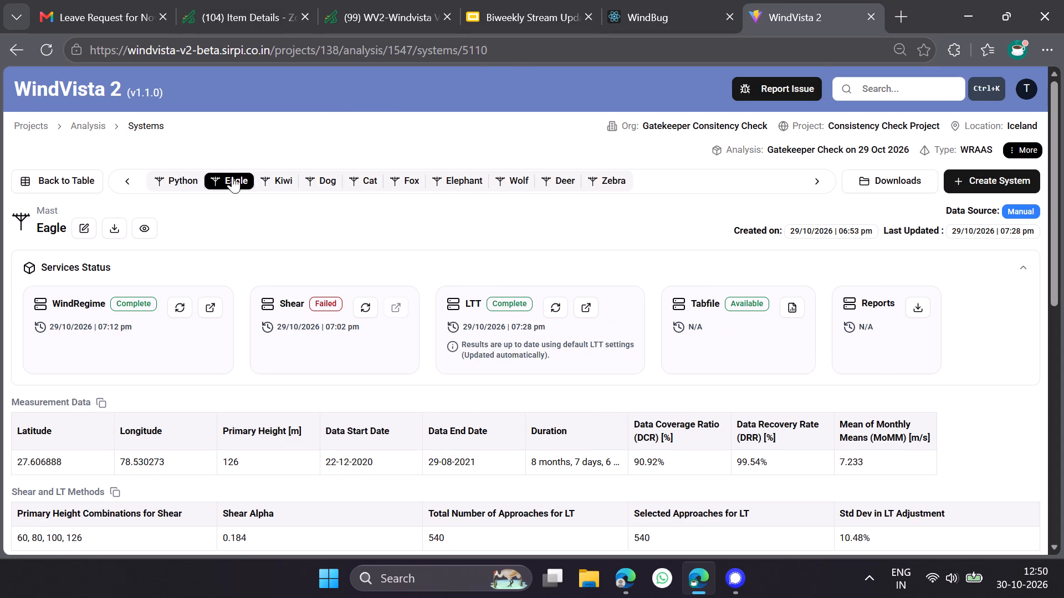
pyautogui.click(182, 176)
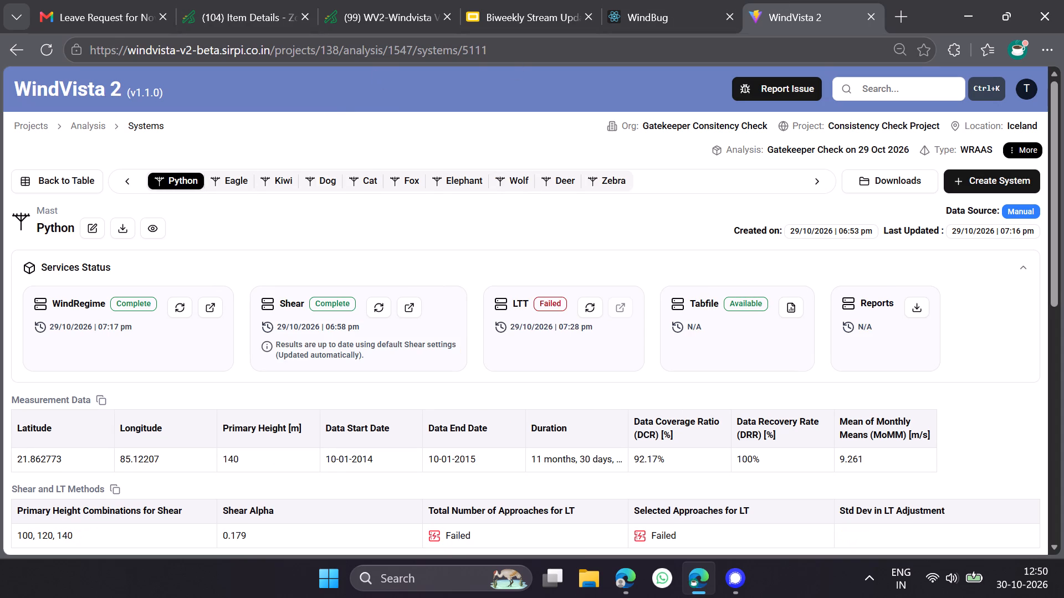
pyautogui.moveTo(275, 54); pyautogui.dragTo(566, 68)
pyautogui.hotkey('ctrl', 'c')
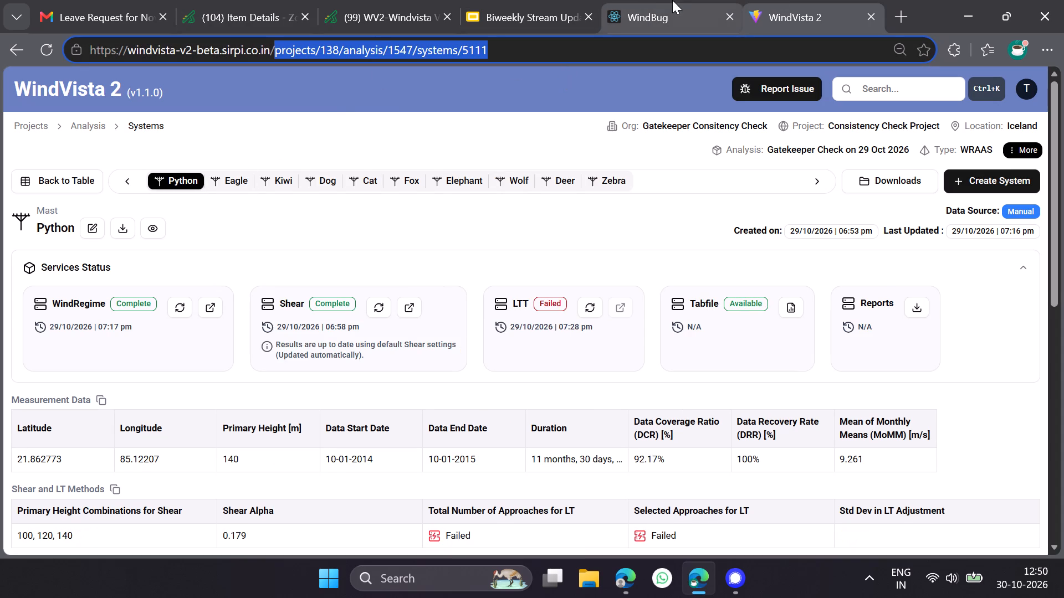
pyautogui.click(367, 0)
pyautogui.hotkey('ctrl', 'v')
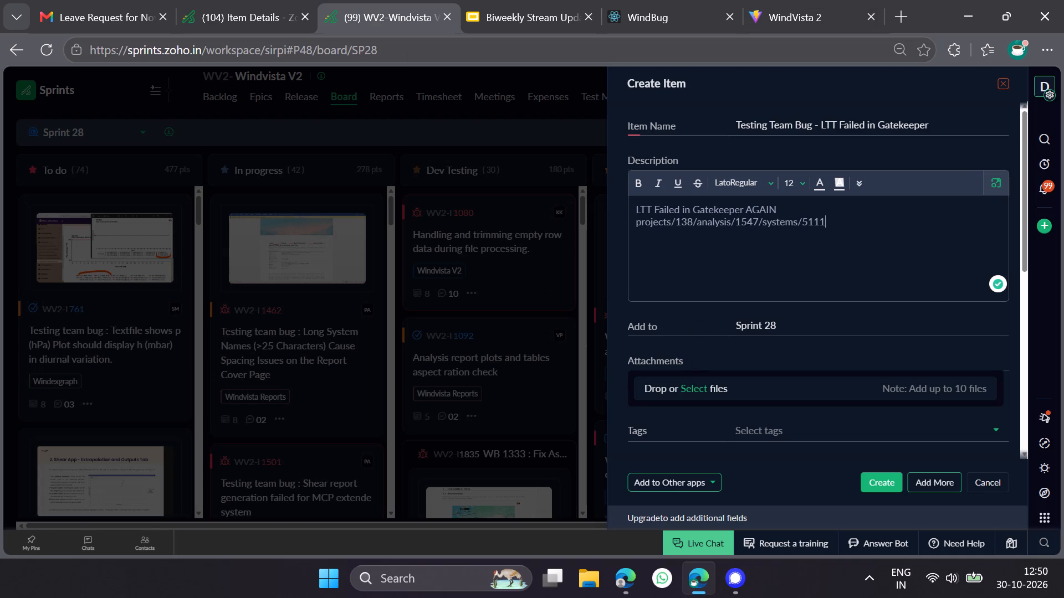
# Capture a screenshot of the Python mast page in WindVista 2 and attach it to the new Zoho Sprints item.
pyautogui.click(716, 391)
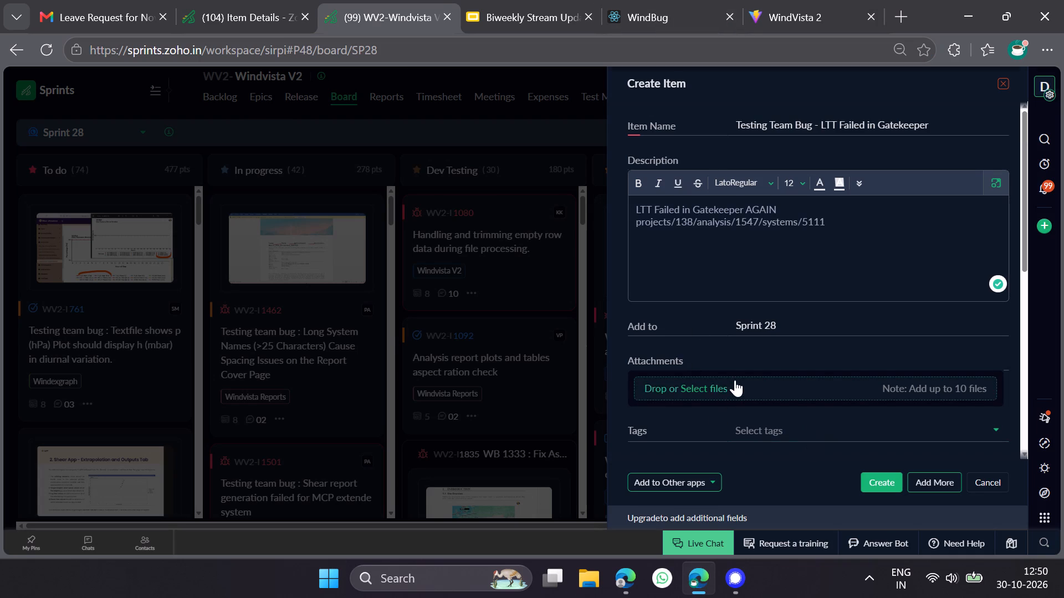
pyautogui.click(267, 0)
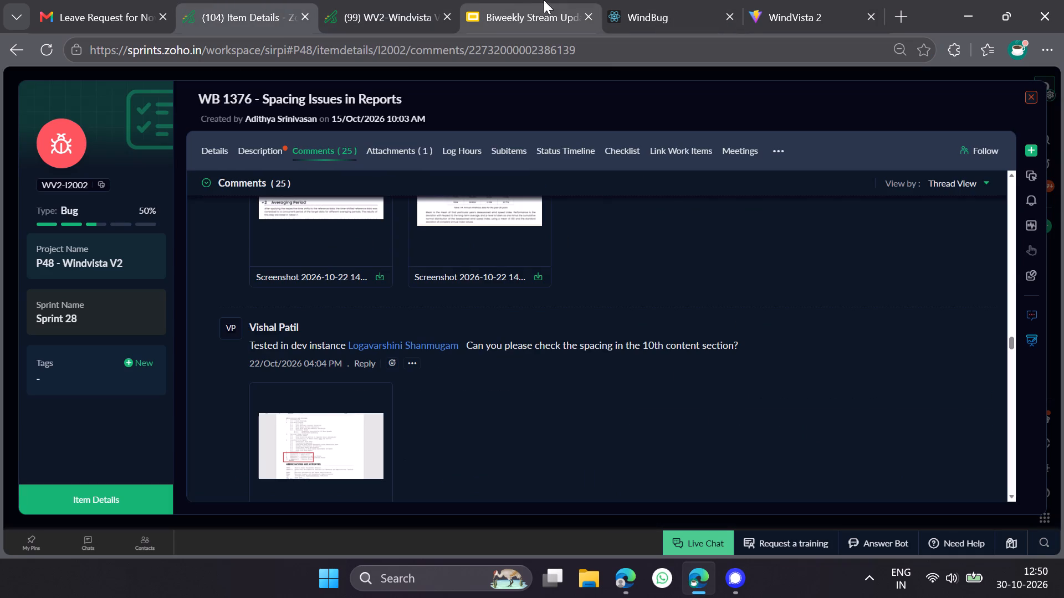
pyautogui.click(811, 0)
pyautogui.press('Print')
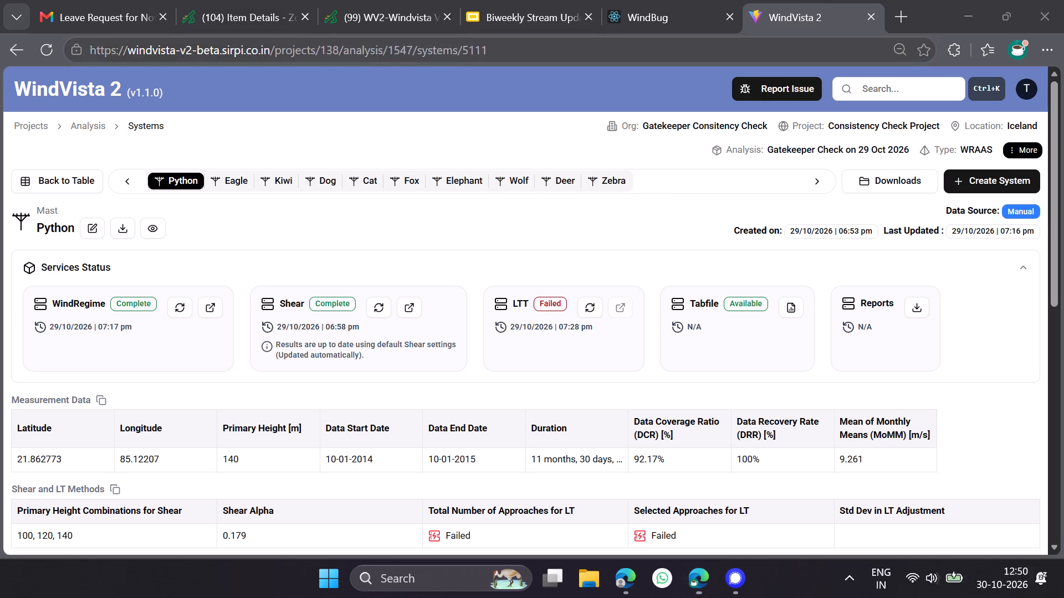
pyautogui.moveTo(0, 35); pyautogui.dragTo(1063, 597)
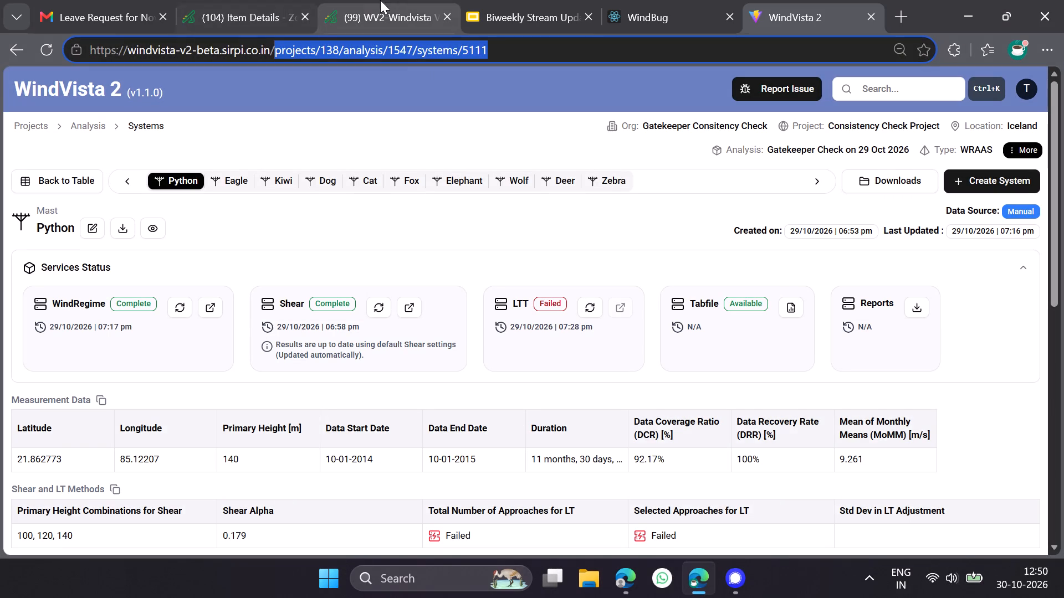
pyautogui.click(380, 0)
pyautogui.click(232, 0)
pyautogui.click(776, 0)
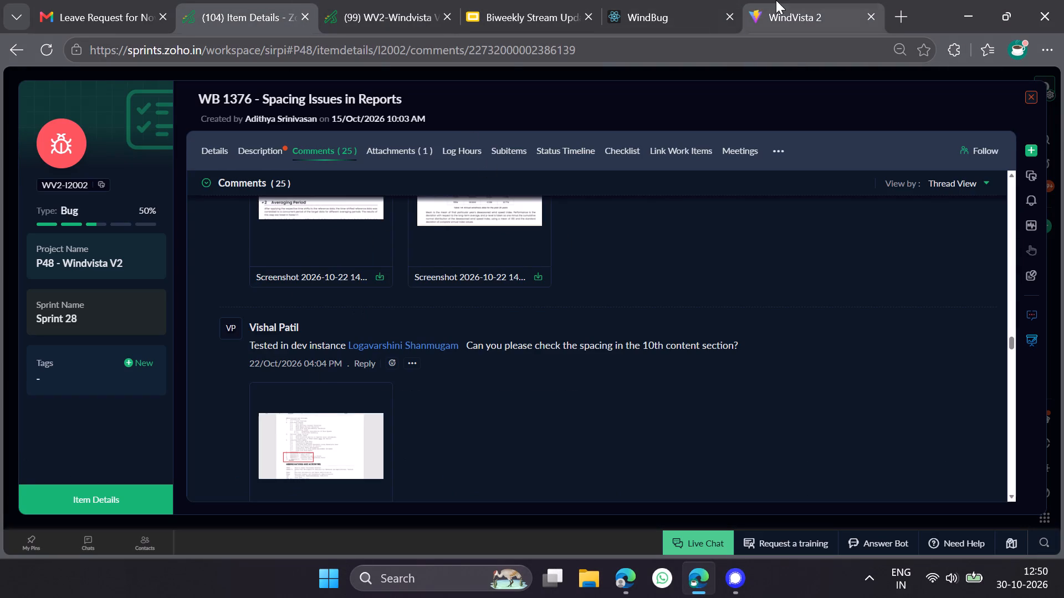
pyautogui.click(689, 0)
pyautogui.click(539, 0)
pyautogui.click(431, 0)
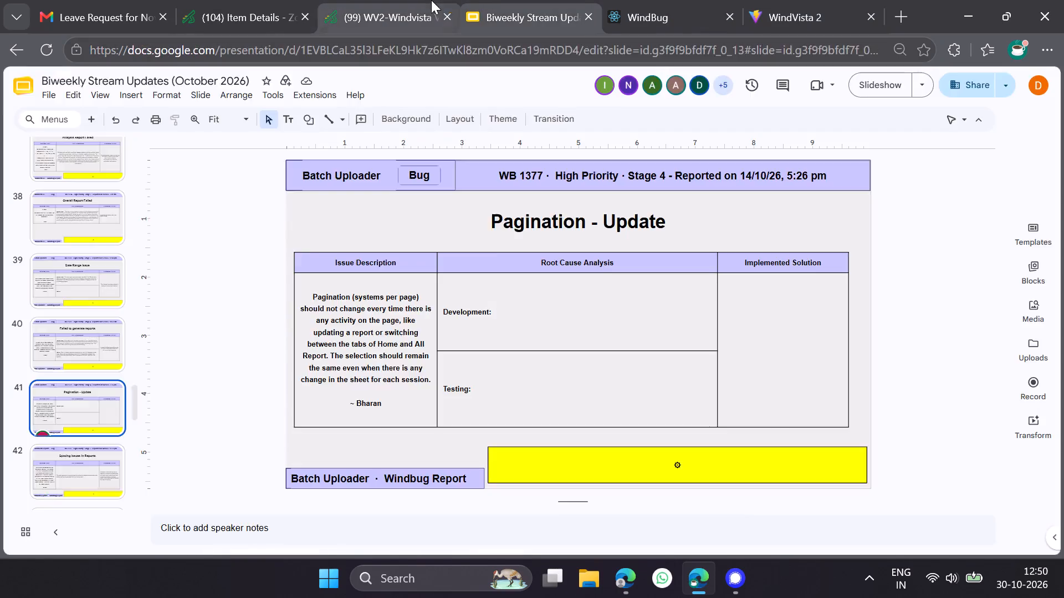
pyautogui.hotkey('ctrl', 'v')
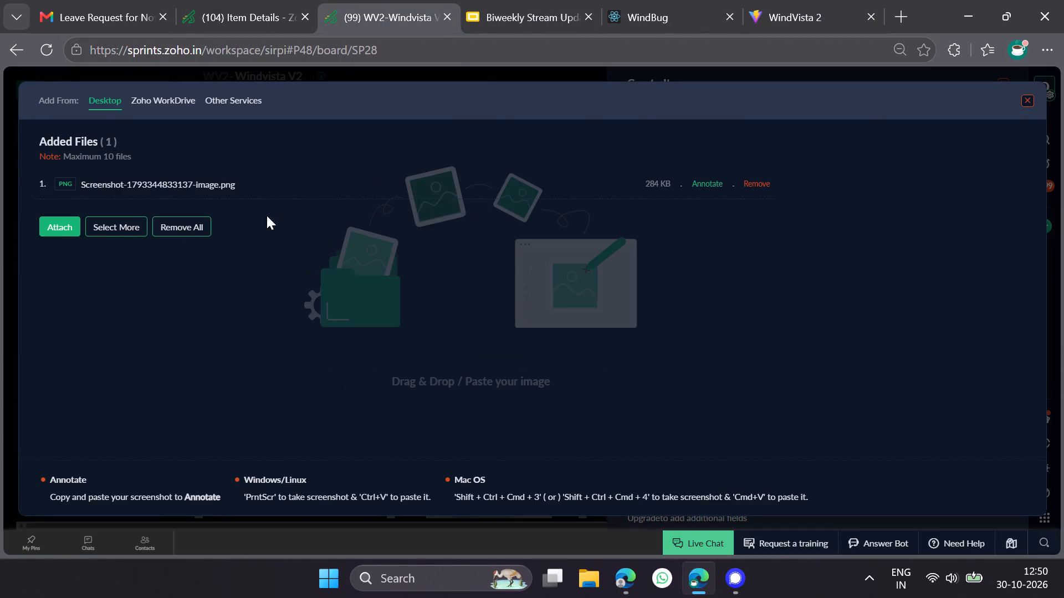
pyautogui.click(49, 222)
# Tag the item as Bug and assign it to the workspace user Nikitha, searching the users for "Nik".
pyautogui.scroll(-2, 793, 368)
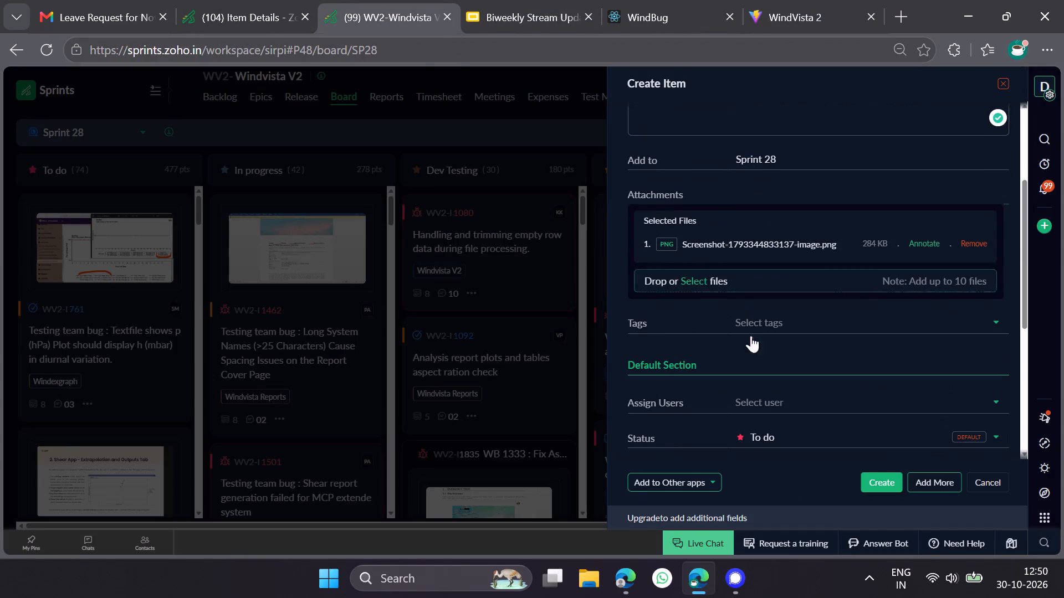
pyautogui.click(774, 317)
pyautogui.click(770, 383)
pyautogui.click(664, 334)
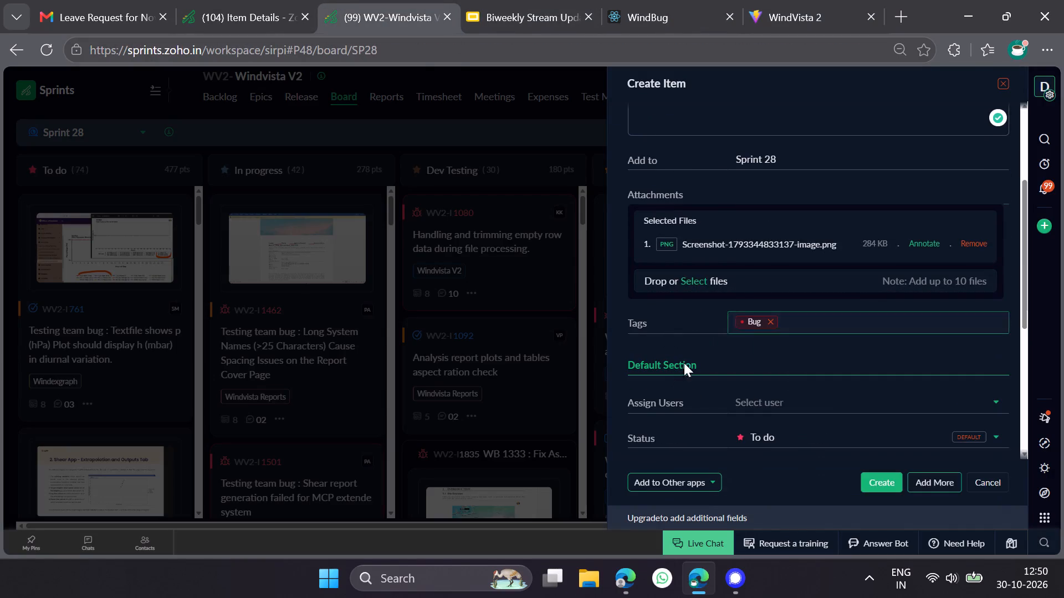
pyautogui.click(831, 407)
pyautogui.click(879, 234)
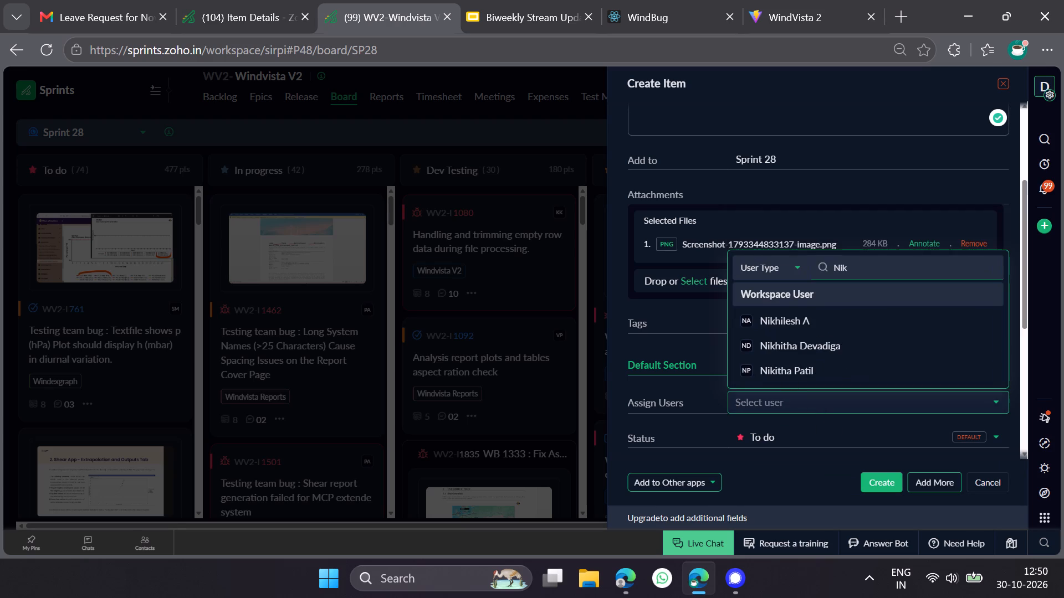
pyautogui.click(853, 372)
pyautogui.click(667, 322)
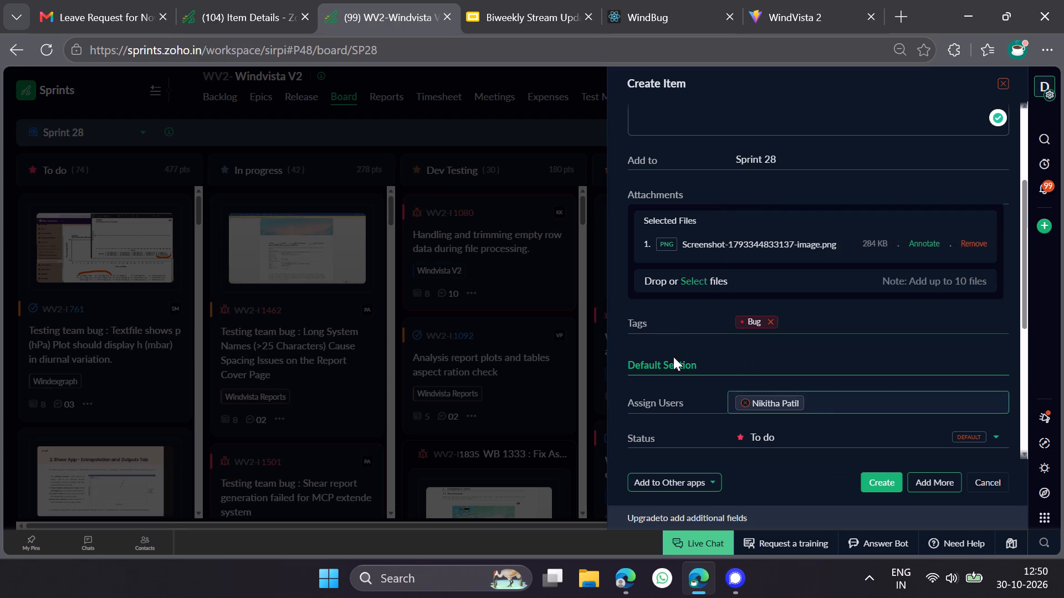
# Set the item type to Bug and choose LTT as its epic.
pyautogui.click(761, 438)
pyautogui.click(761, 438)
pyautogui.scroll(-3, 694, 420)
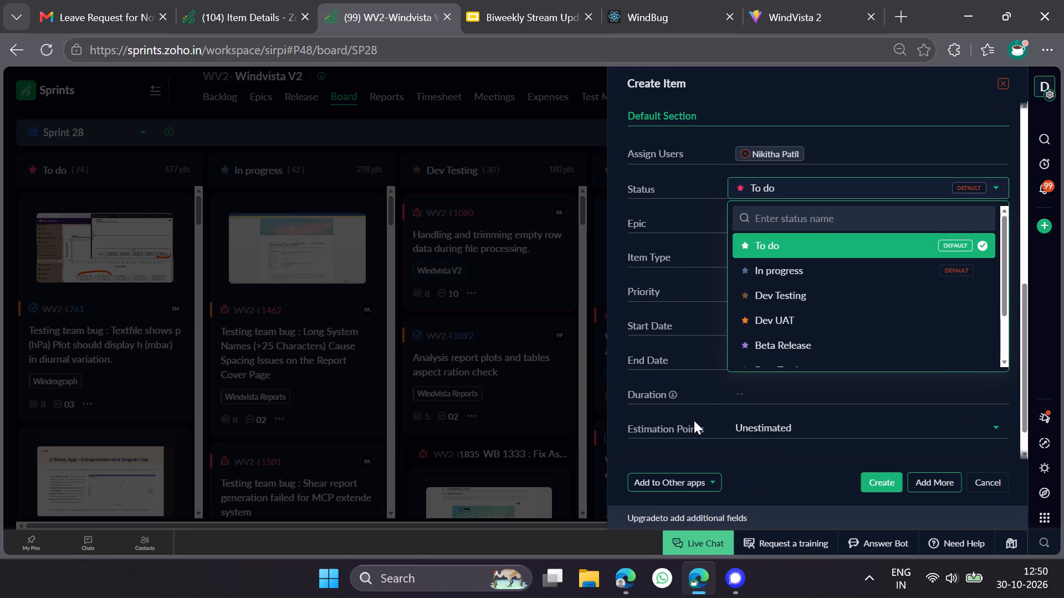
pyautogui.click(688, 246)
pyautogui.click(770, 248)
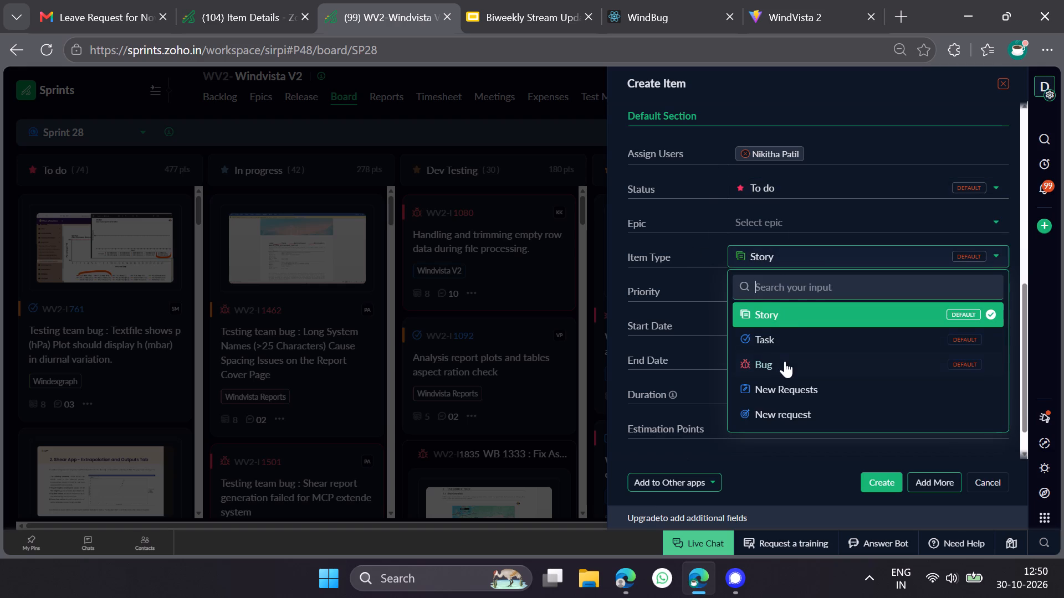
pyautogui.click(785, 362)
pyautogui.click(784, 213)
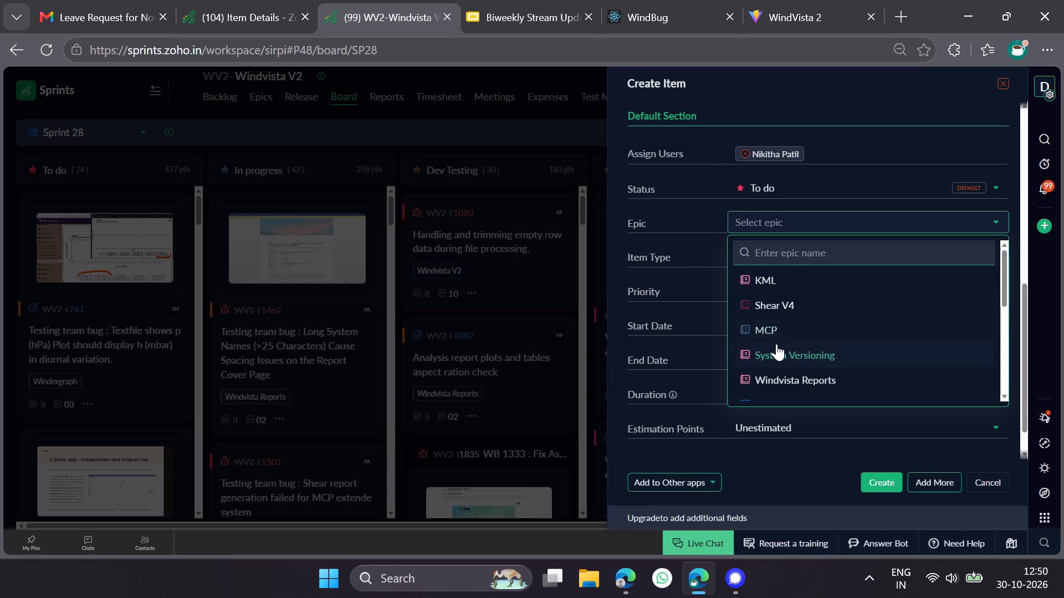
pyautogui.scroll(-2, 778, 375)
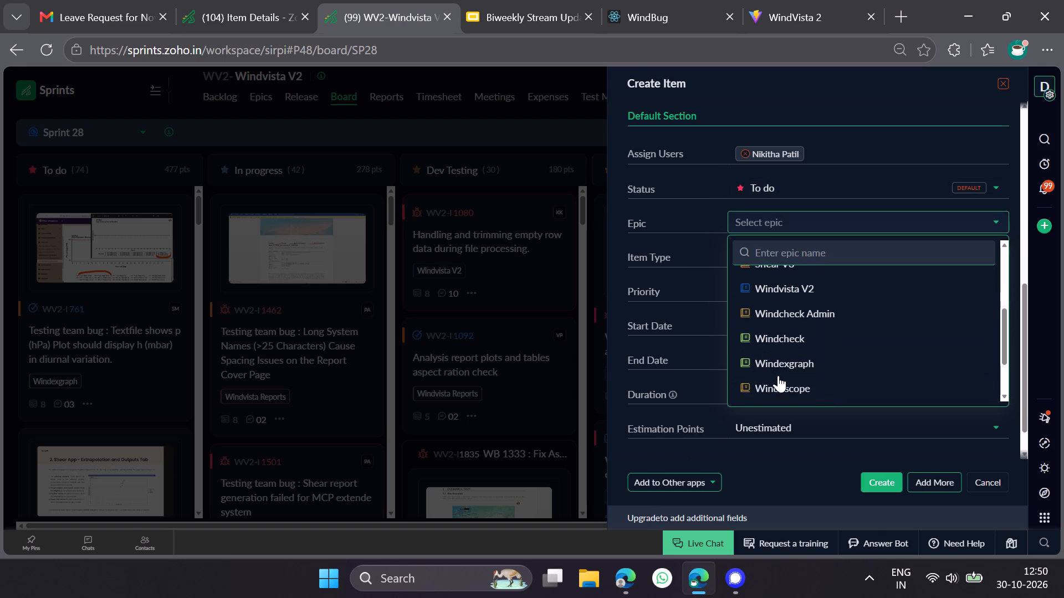
pyautogui.scroll(-2, 778, 375)
pyautogui.click(780, 339)
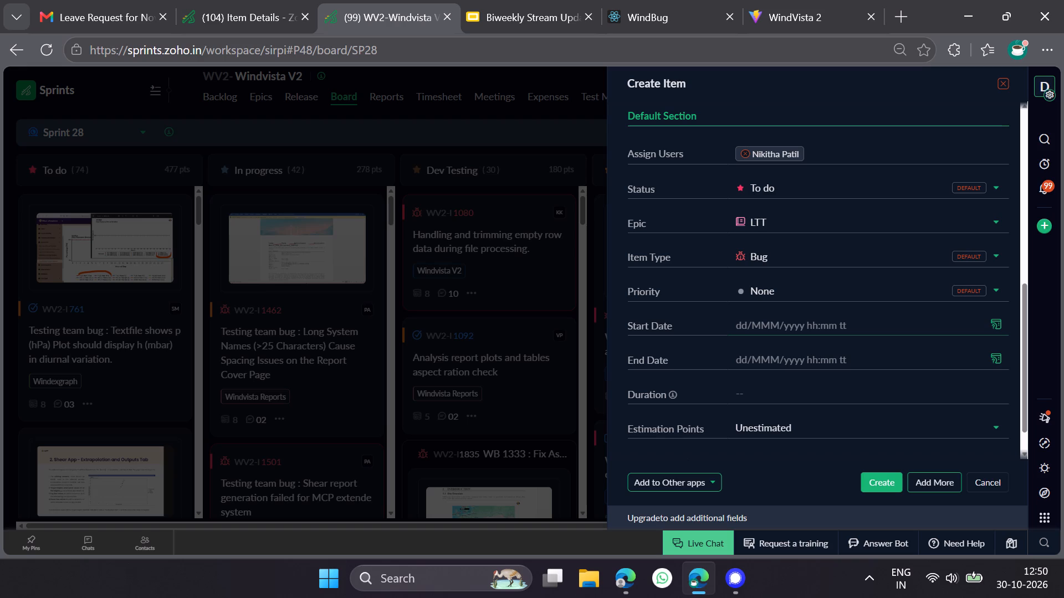
# Set the item's priority to High and its estimation points to 8.
pyautogui.click(848, 291)
pyautogui.click(784, 419)
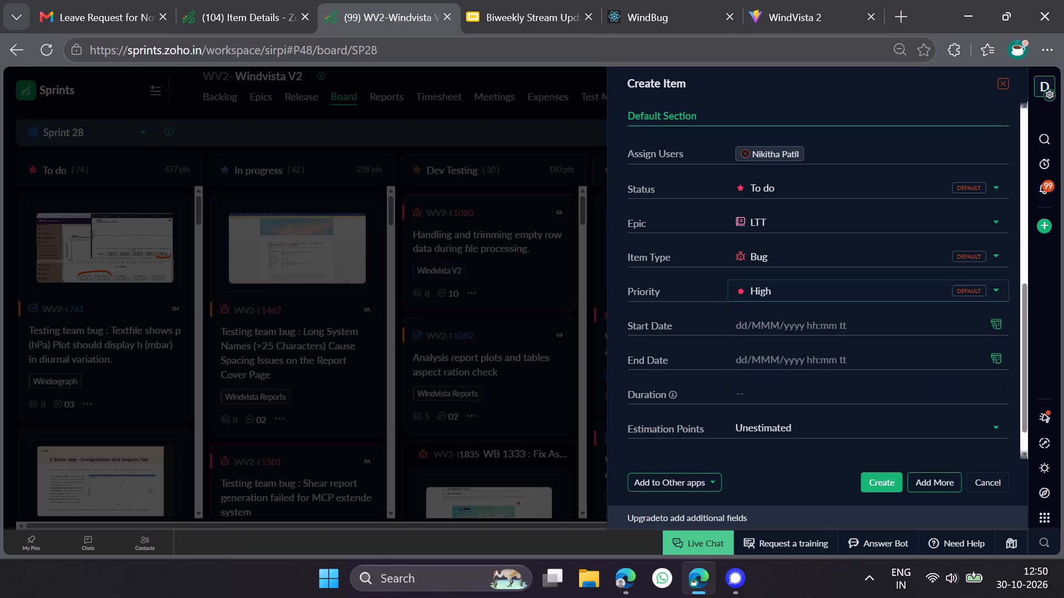
pyautogui.click(817, 430)
pyautogui.click(801, 401)
# Recheck the completed form, create the item in Sprint 28 and open its details.
pyautogui.scroll(4, 734, 363)
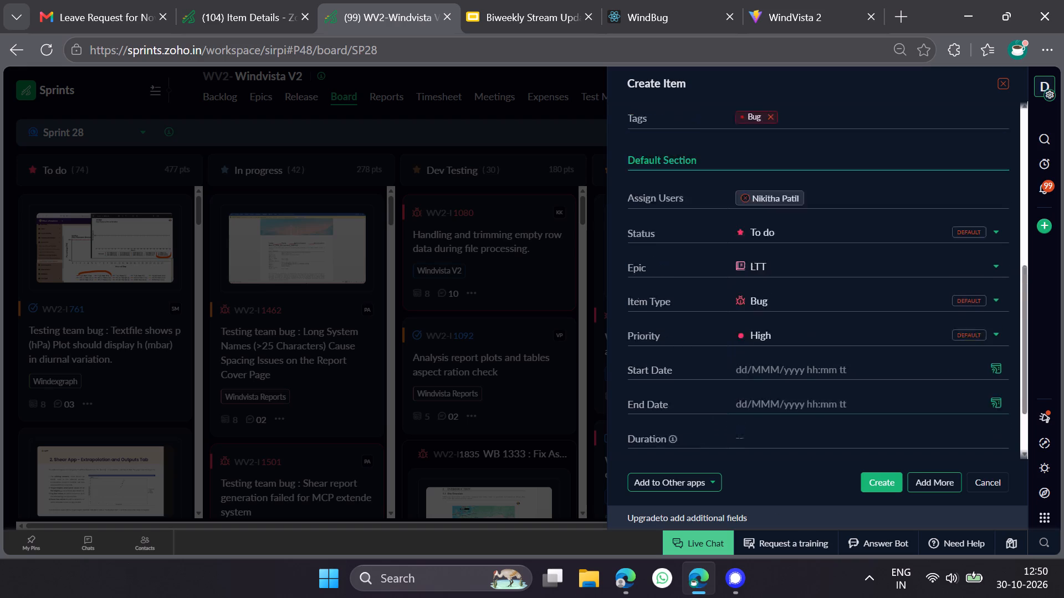
pyautogui.scroll(3, 734, 363)
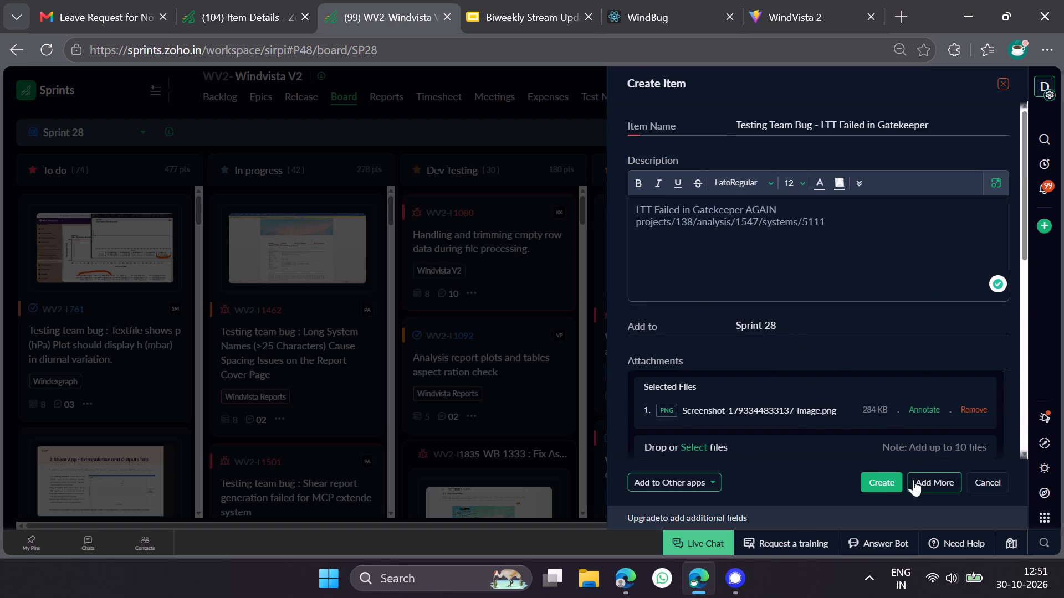
pyautogui.click(891, 486)
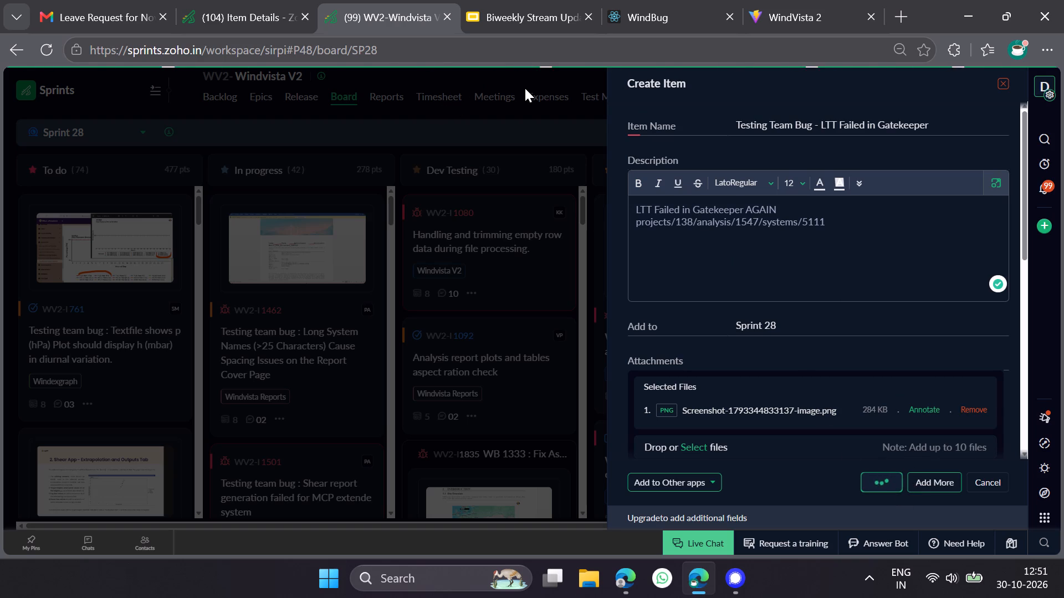
pyautogui.click(582, 97)
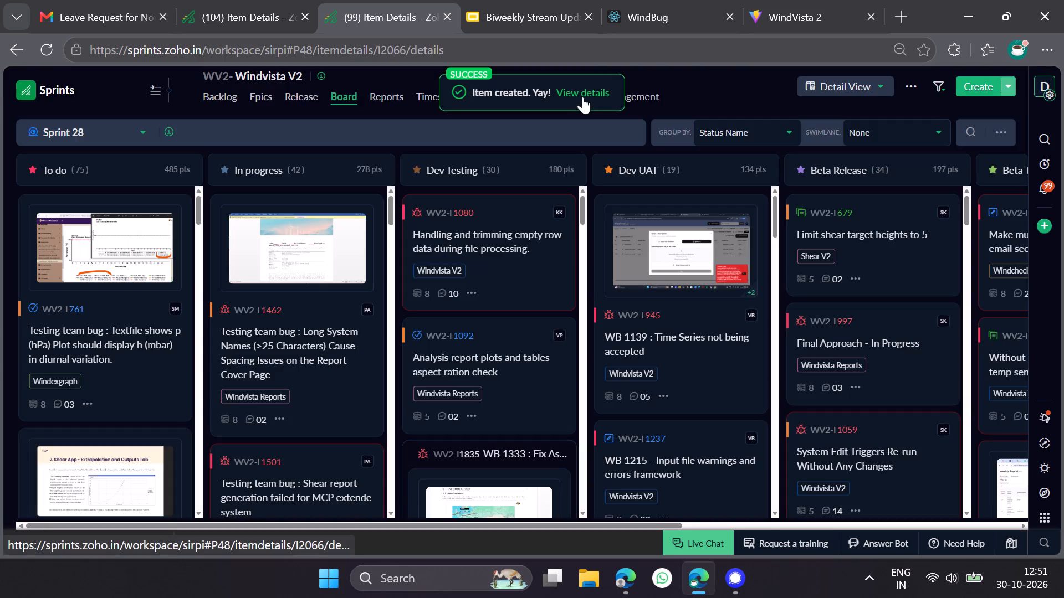
# Copy the full page address of the newly created LTT bug item.
pyautogui.click(309, 54)
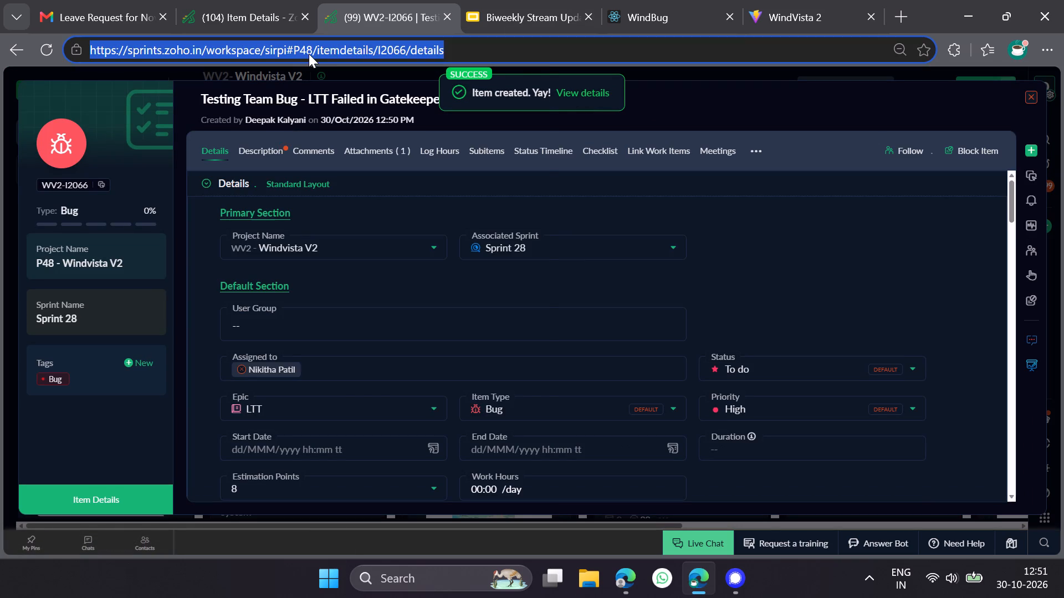
pyautogui.rightClick(309, 54)
pyautogui.rightClick(309, 54)
pyautogui.click(372, 271)
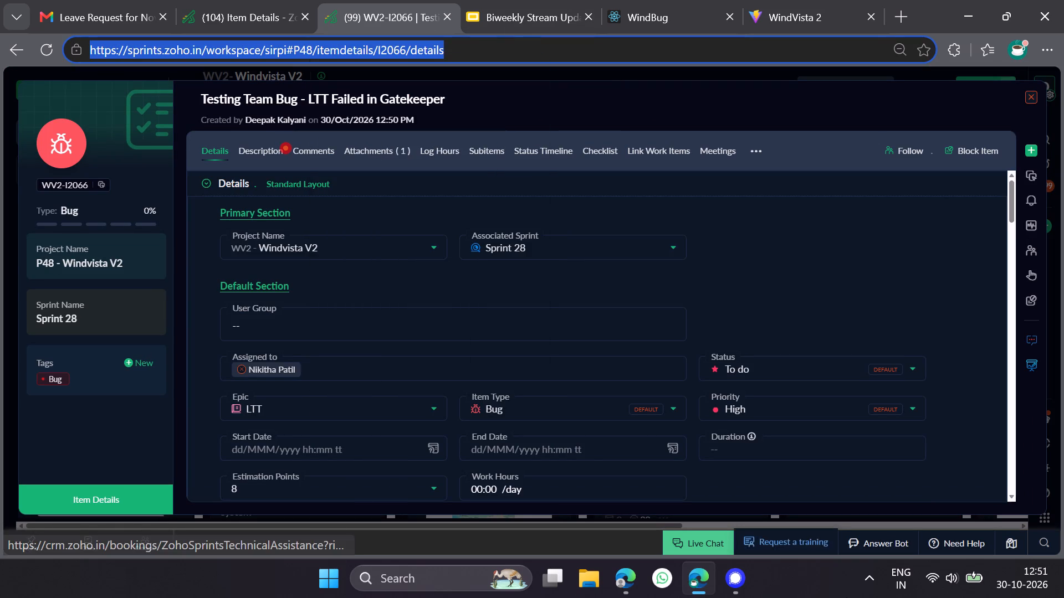
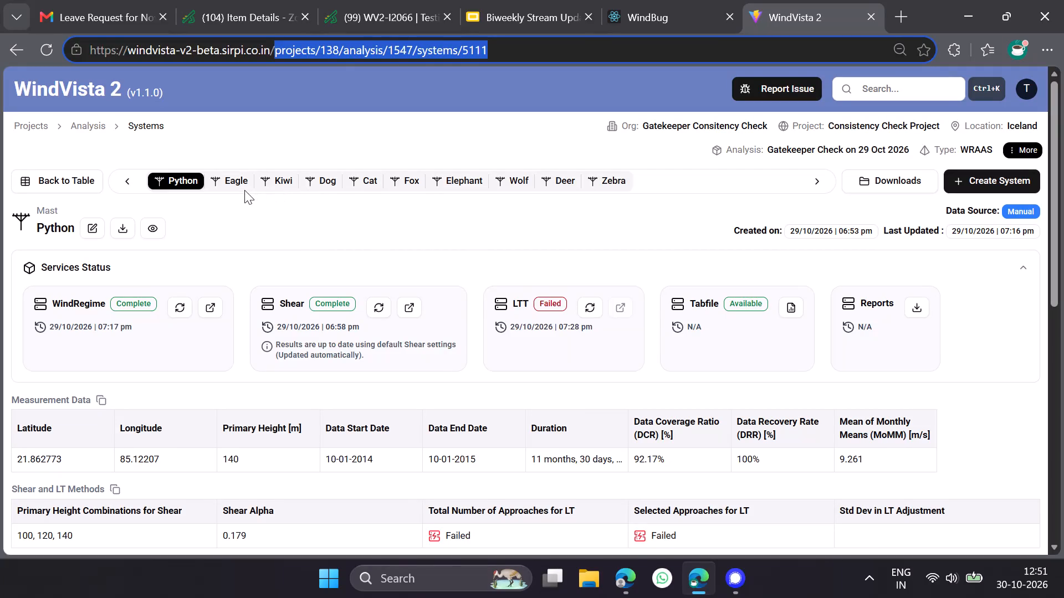
# Open the Eagle mast and capture a screenshot of its page from the address bar downward.
pyautogui.click(242, 186)
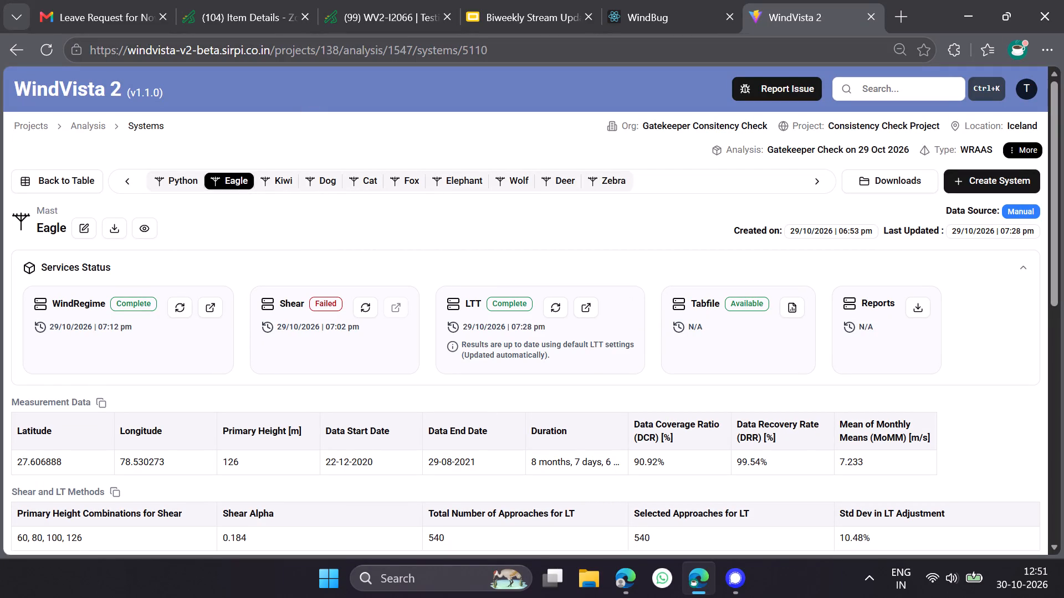
pyautogui.press('Print')
pyautogui.moveTo(0, 35); pyautogui.dragTo(1063, 597)
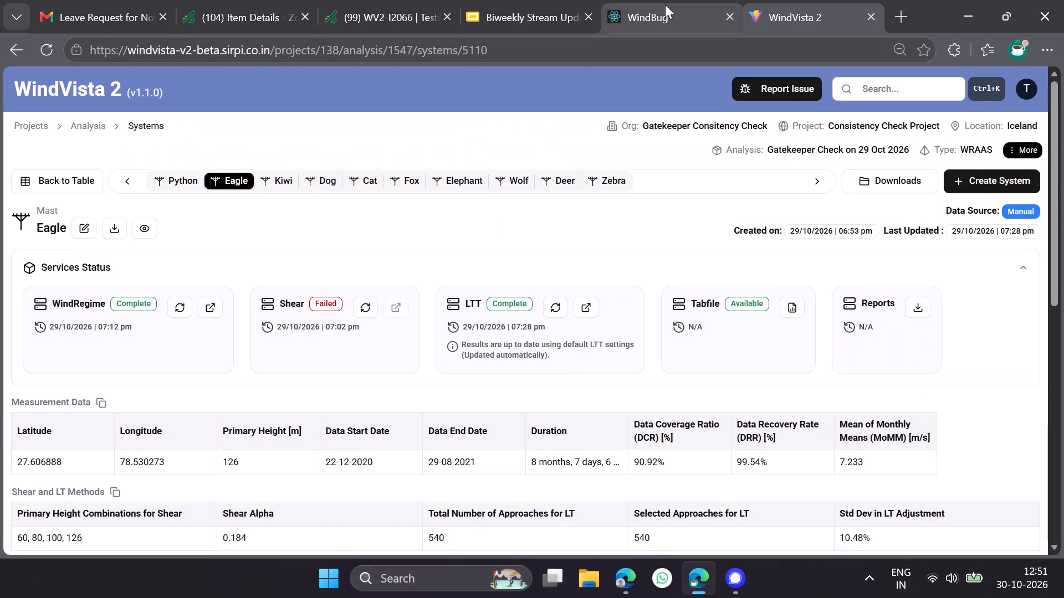
# In Zoho Sprints, close the LTT bug's details and start a new item named "Testing Team Bug - Shear failed in Gatekeeper check".
pyautogui.click(351, 0)
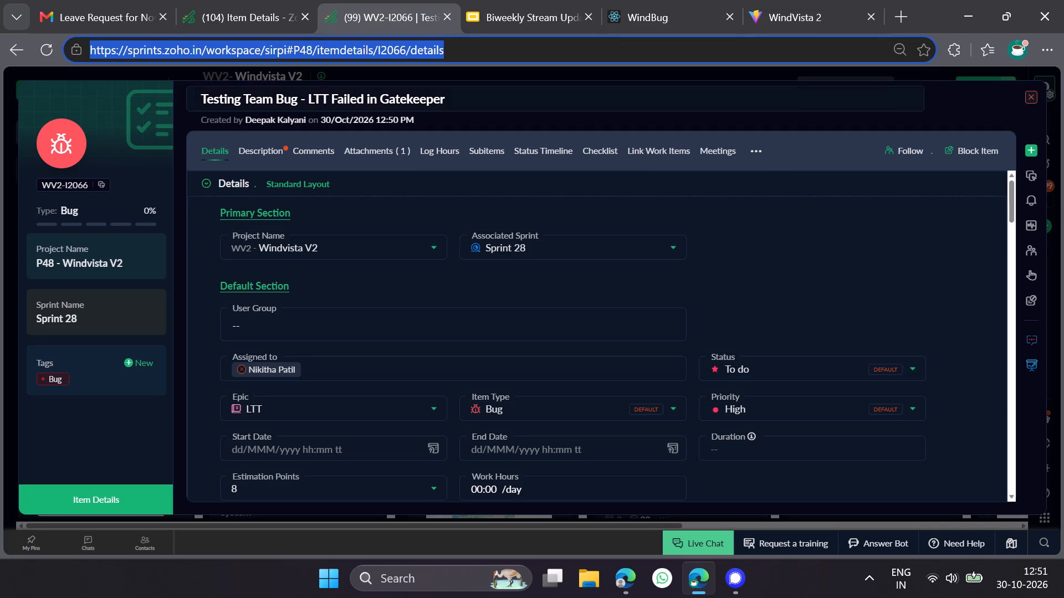
pyautogui.click(1035, 95)
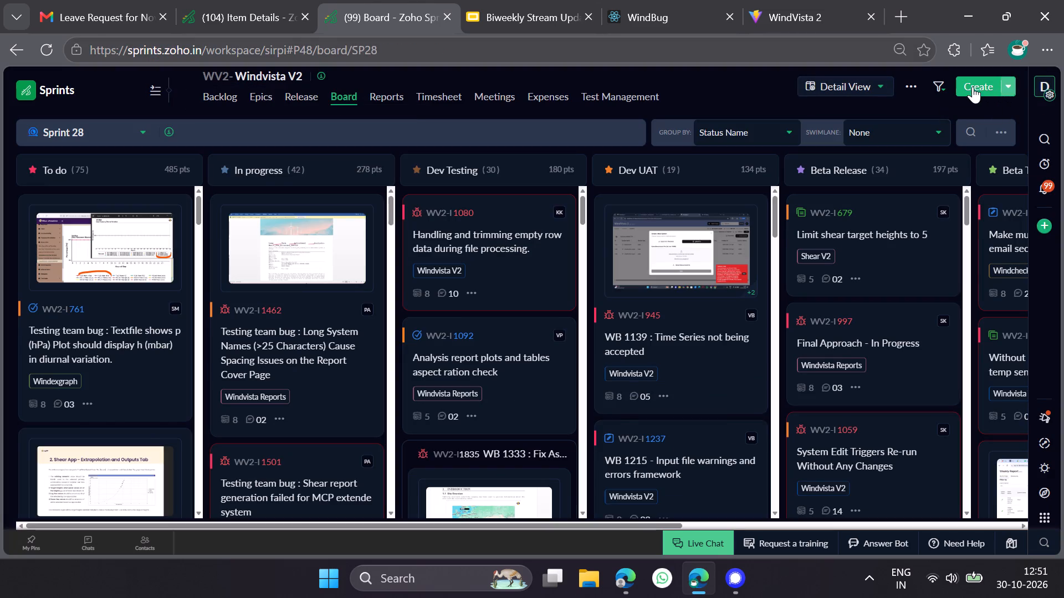
pyautogui.click(973, 86)
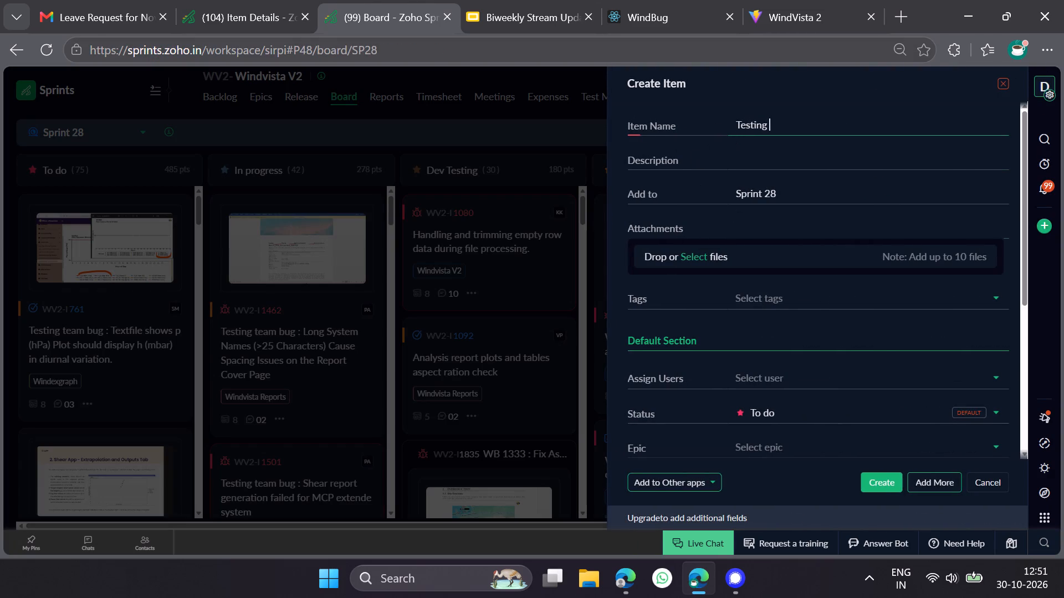
pyautogui.write('eam')
pyautogui.press('space')
pyautogui.write('hear')
pyautogui.press('space')
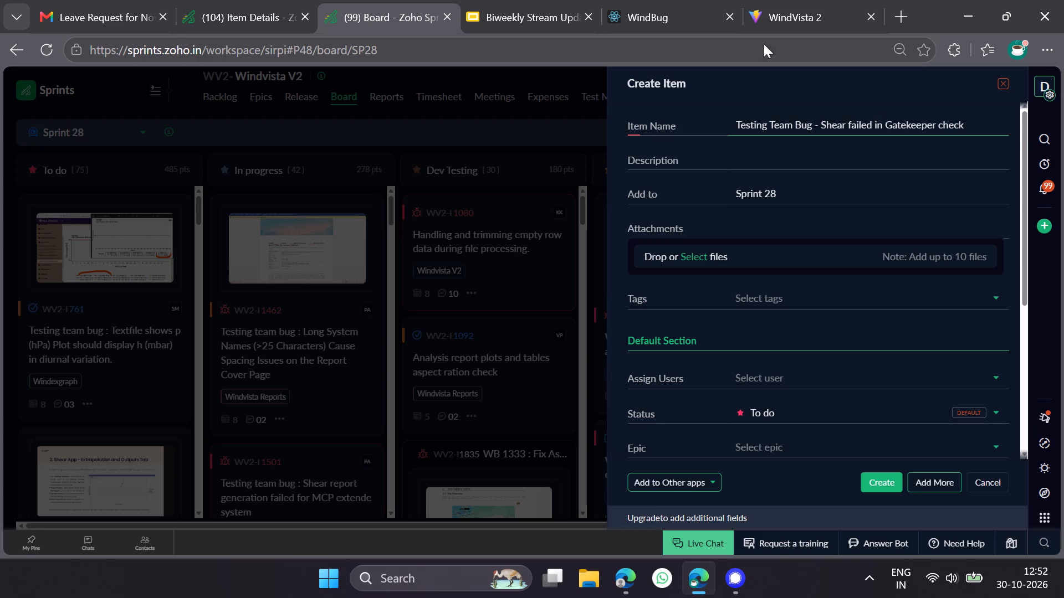
# Reuse "Shear failed in Gatekeeper check" from the item name as the first line of the description.
pyautogui.moveTo(962, 123); pyautogui.dragTo(820, 127)
pyautogui.hotkey('ctrl', 'c')
pyautogui.click(820, 148)
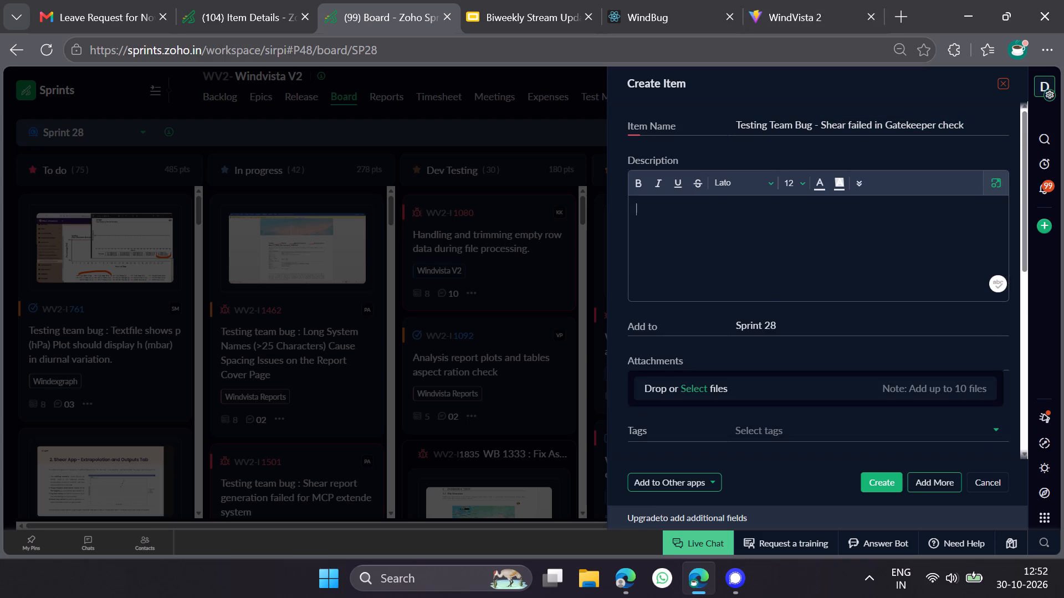
pyautogui.hotkey('ctrl', 'v')
pyautogui.hotkey('shift', 'Return')
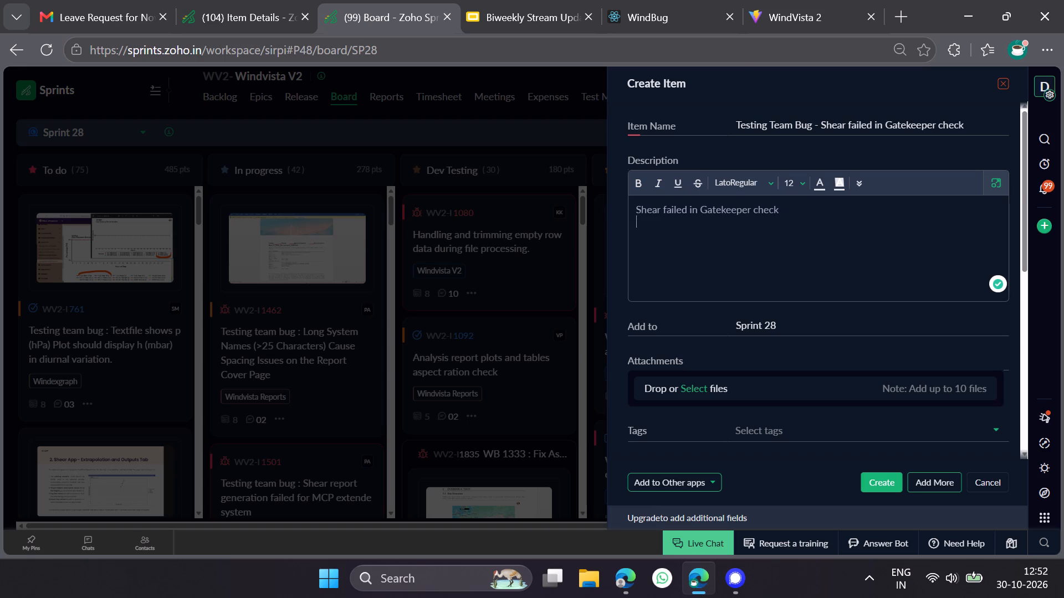
# Copy the Eagle mast's path "projects/138/analysis/1547/systems/5110" from WindVista and place it on its own line in the description.
pyautogui.click(797, 0)
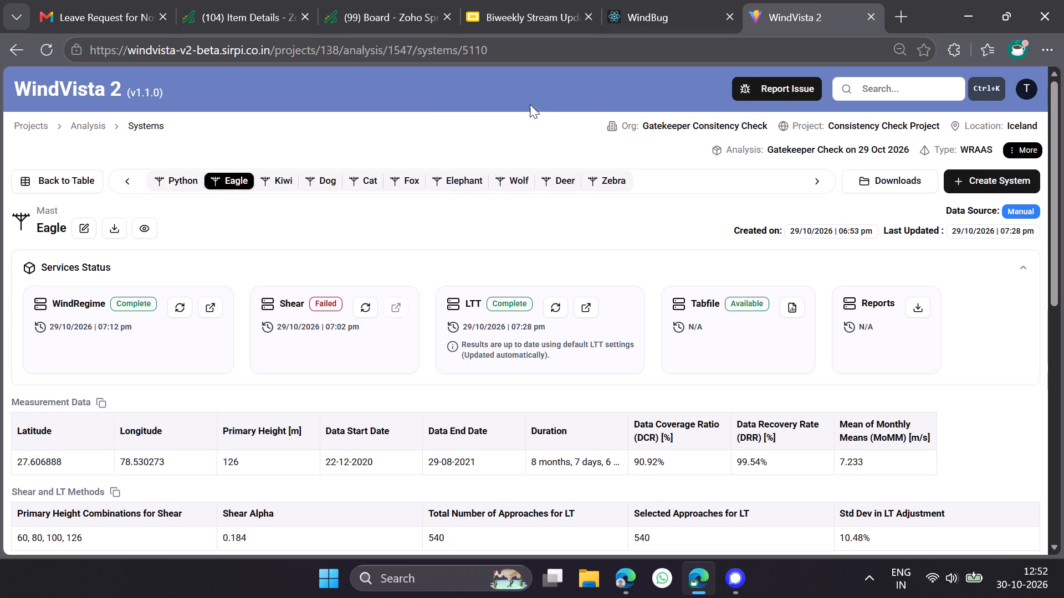
pyautogui.moveTo(273, 49); pyautogui.dragTo(682, 65)
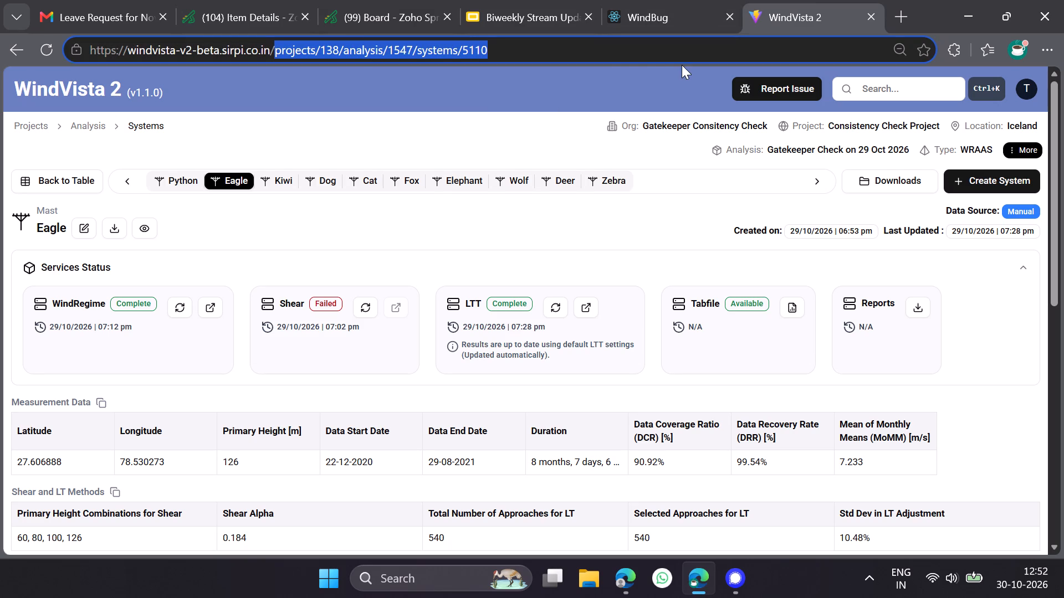
pyautogui.hotkey('ctrl', 'c')
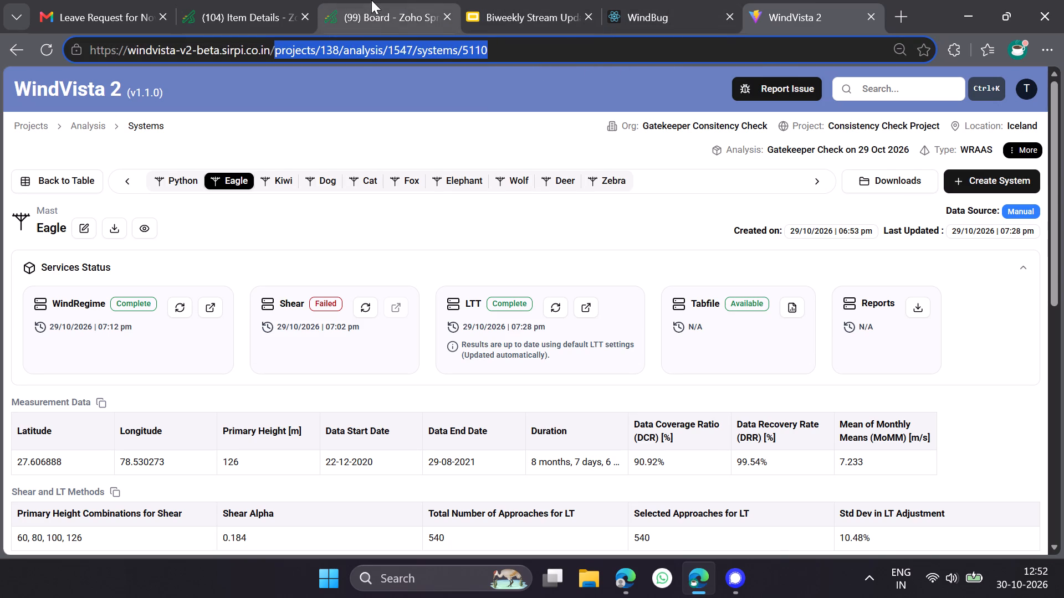
pyautogui.click(371, 0)
pyautogui.hotkey('ctrl', 'v')
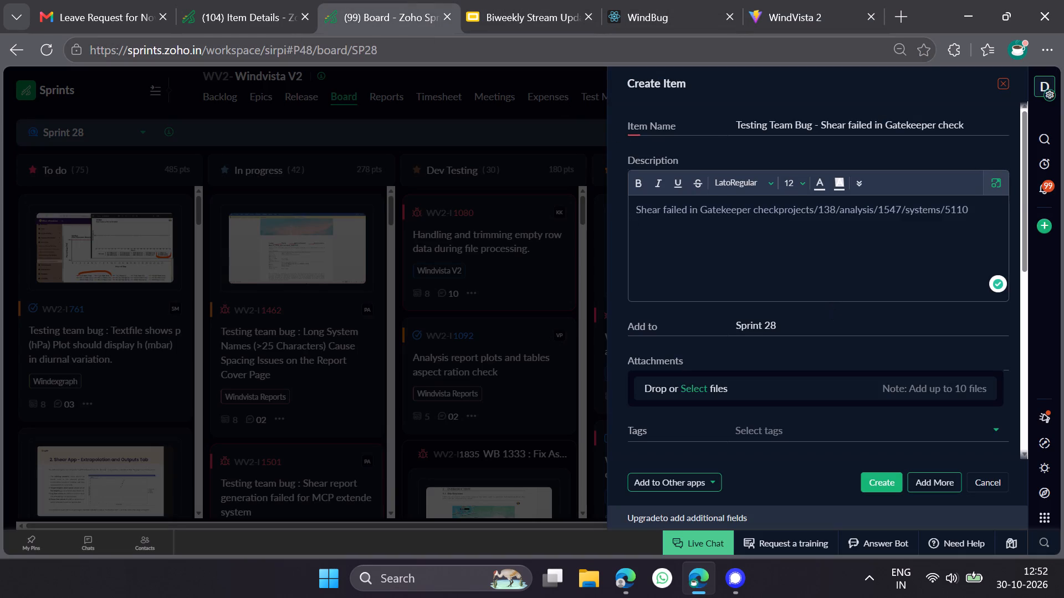
pyautogui.click(778, 212)
pyautogui.hotkey('shift', 'Return')
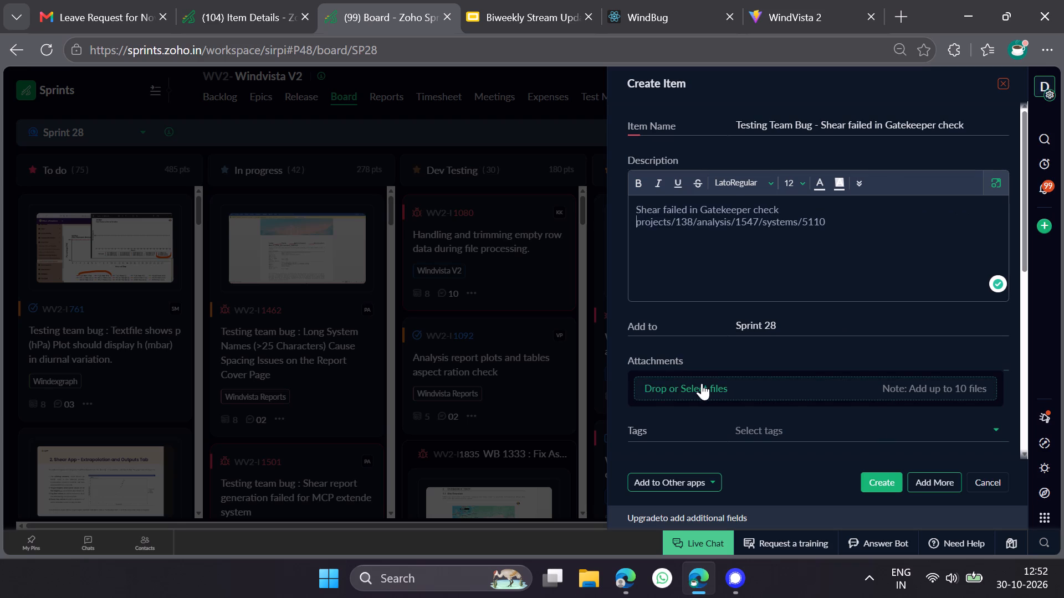
# Switch back to the Eagle mast's page in WindVista.
pyautogui.click(801, 0)
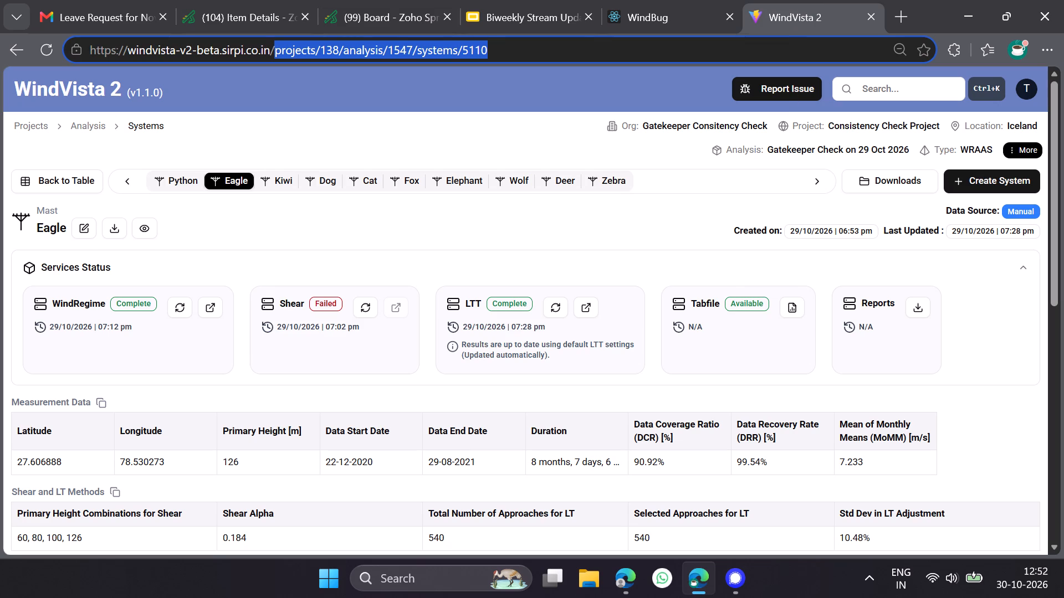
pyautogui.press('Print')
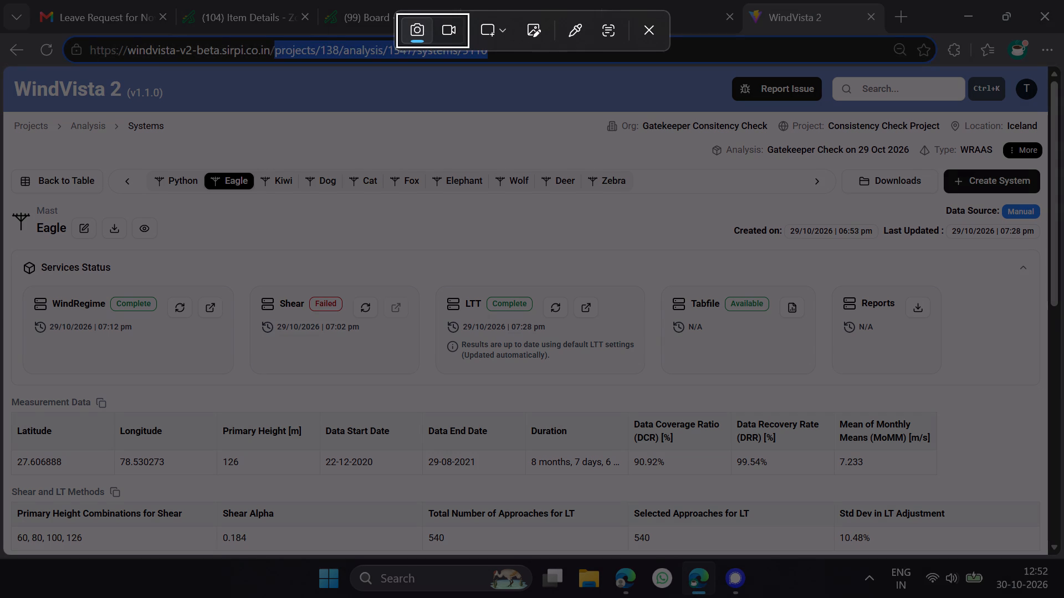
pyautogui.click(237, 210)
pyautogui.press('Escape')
# Clear the address highlight and capture the Eagle mast page with Services Status expanded, from the address bar downward.
pyautogui.click(280, 255)
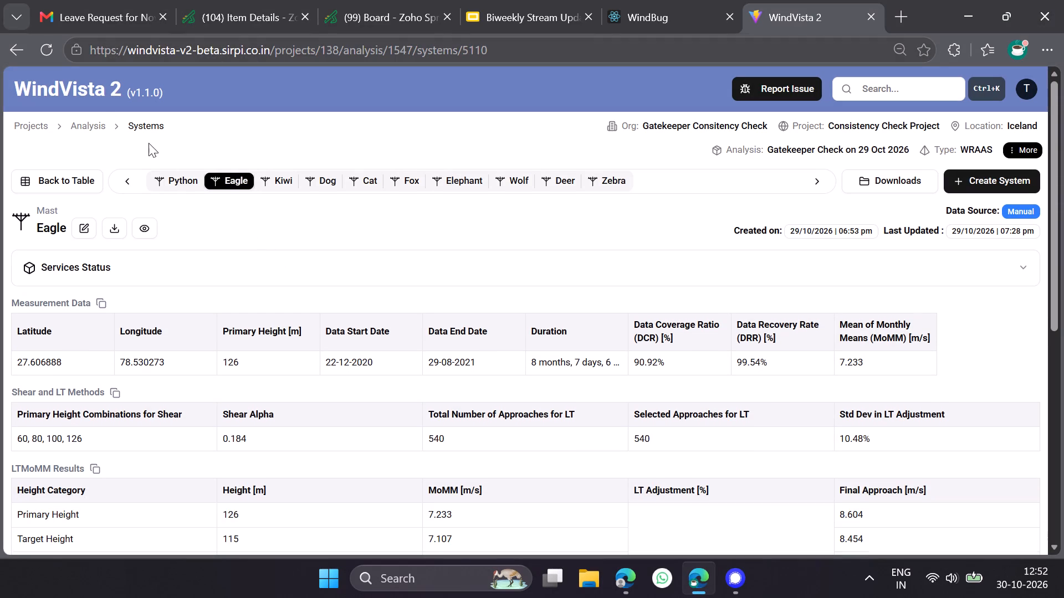
pyautogui.click(208, 267)
pyautogui.press('Print')
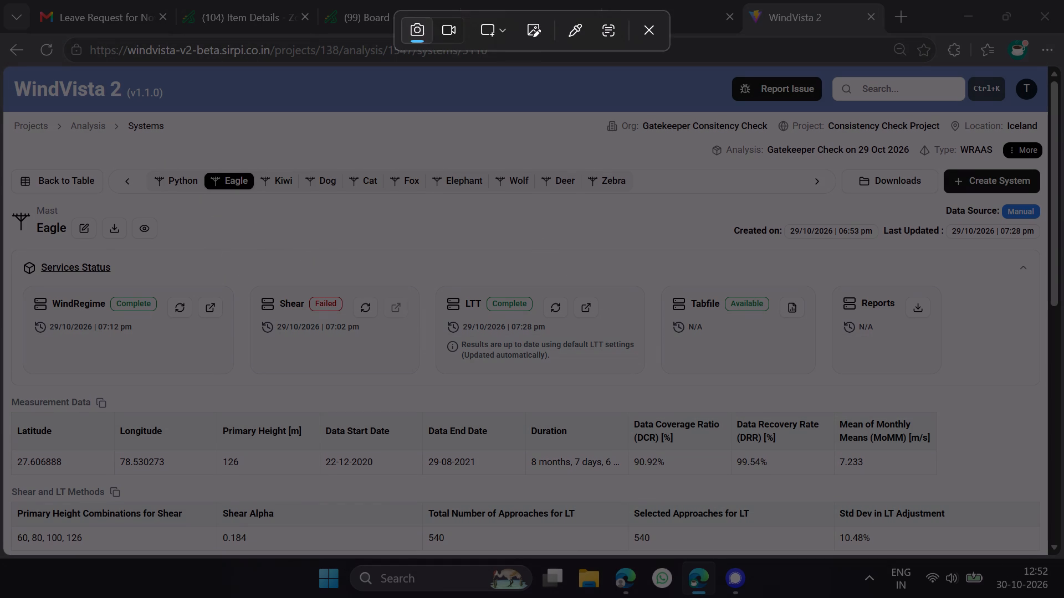
pyautogui.moveTo(0, 35); pyautogui.dragTo(1063, 597)
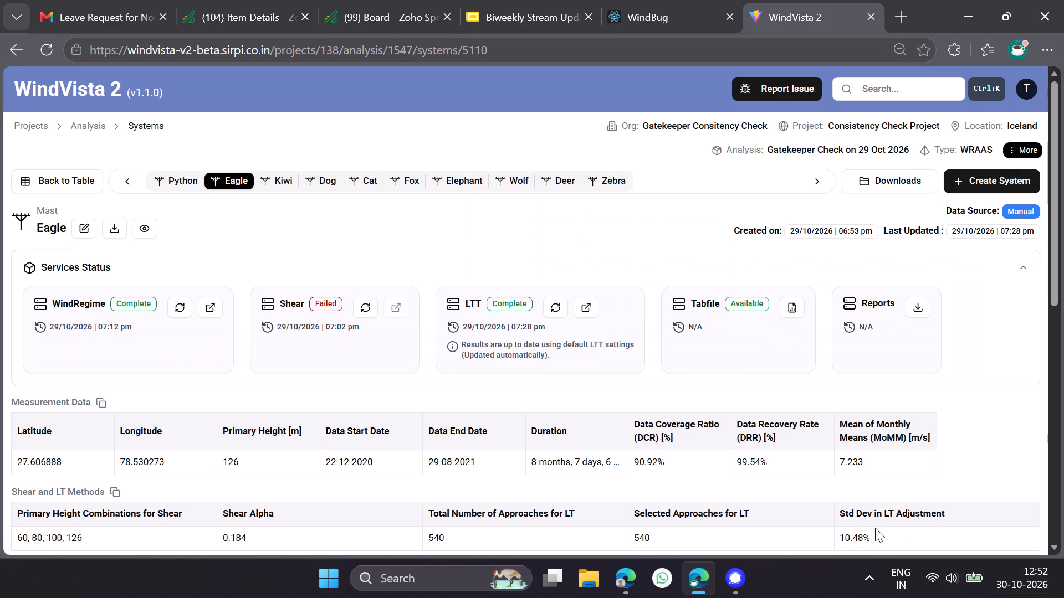
# Attach the captured Eagle mast screenshot to the new Shear bug item in Zoho Sprints.
pyautogui.click(372, 0)
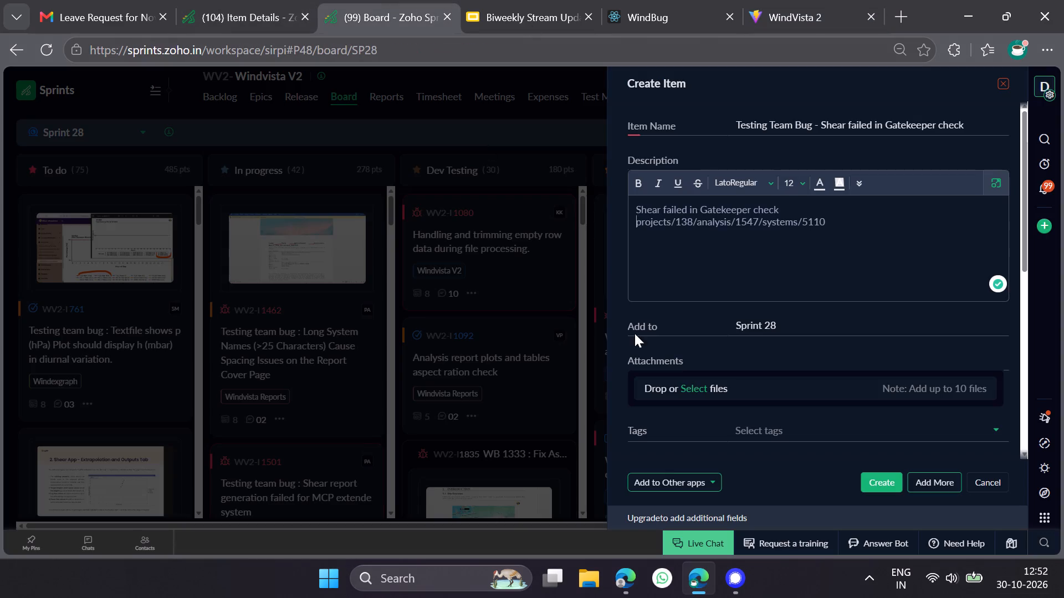
pyautogui.click(715, 393)
pyautogui.hotkey('ctrl', 'v')
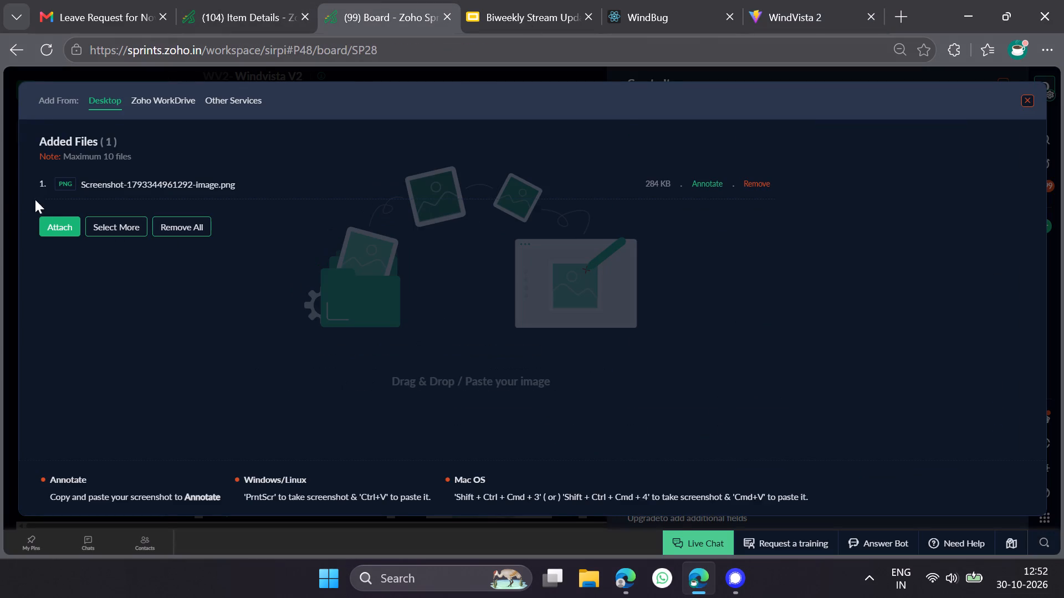
pyautogui.click(58, 223)
# Add the Bug tag to the new item.
pyautogui.scroll(-2, 761, 357)
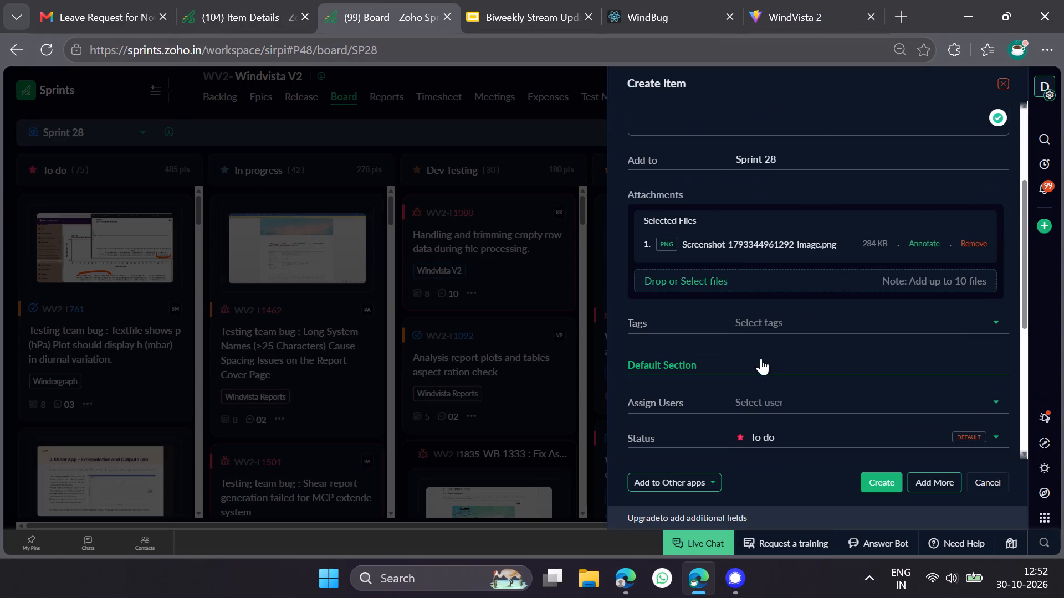
pyautogui.click(772, 333)
pyautogui.click(774, 321)
pyautogui.click(772, 391)
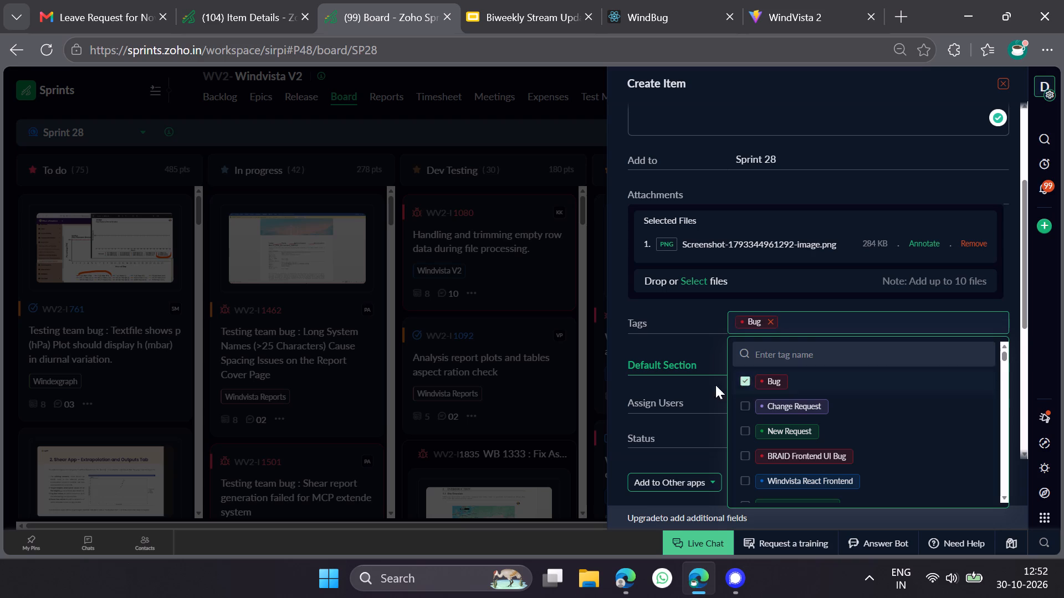
pyautogui.click(679, 337)
# Search the workspace users for "dev" and assign the item to Devadarsan.
pyautogui.click(816, 408)
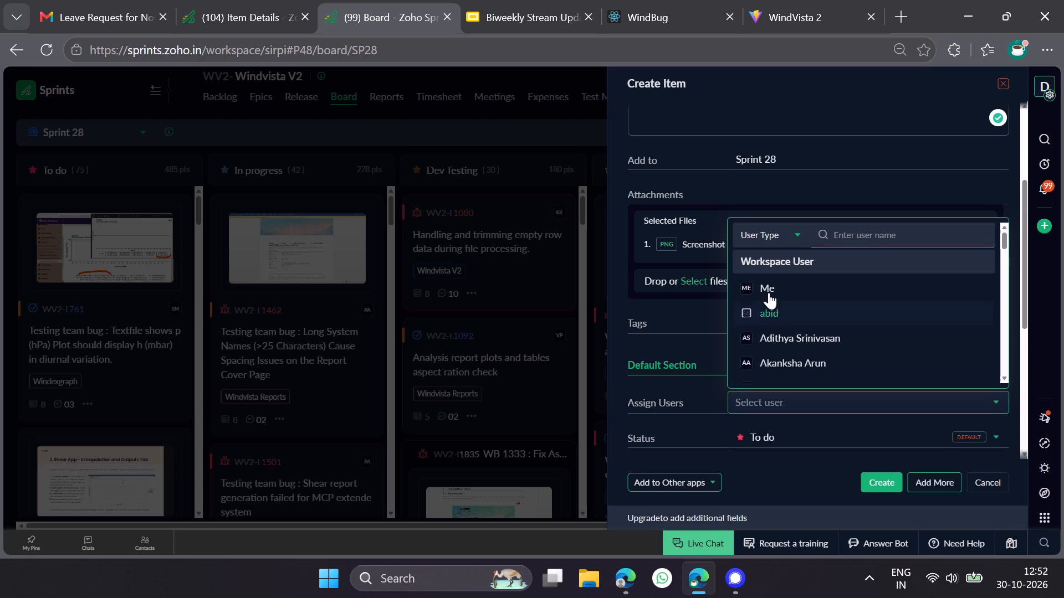
pyautogui.click(873, 236)
pyautogui.write('dev')
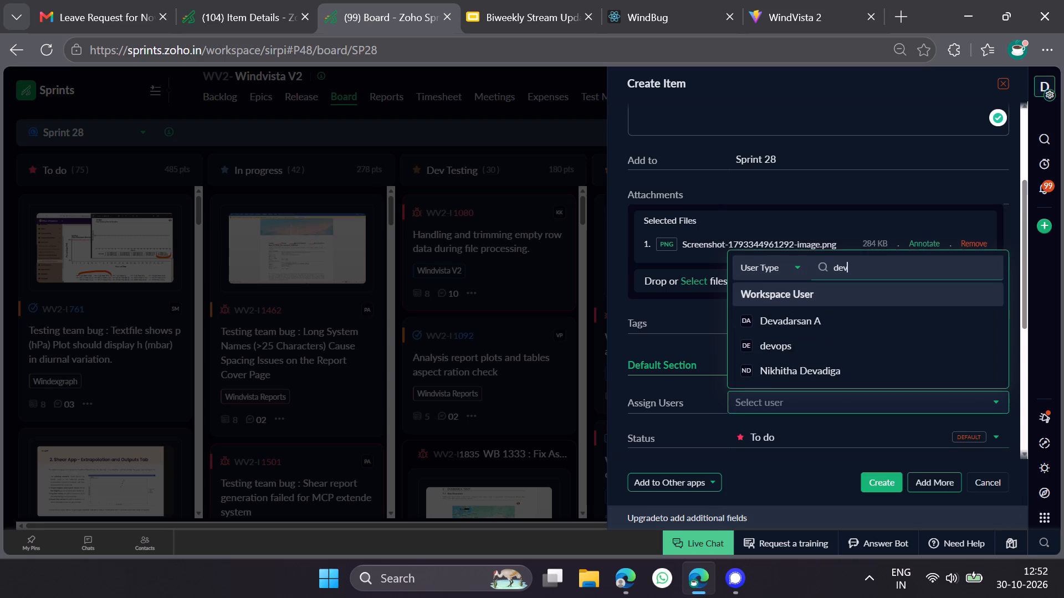
pyautogui.click(817, 322)
pyautogui.click(671, 384)
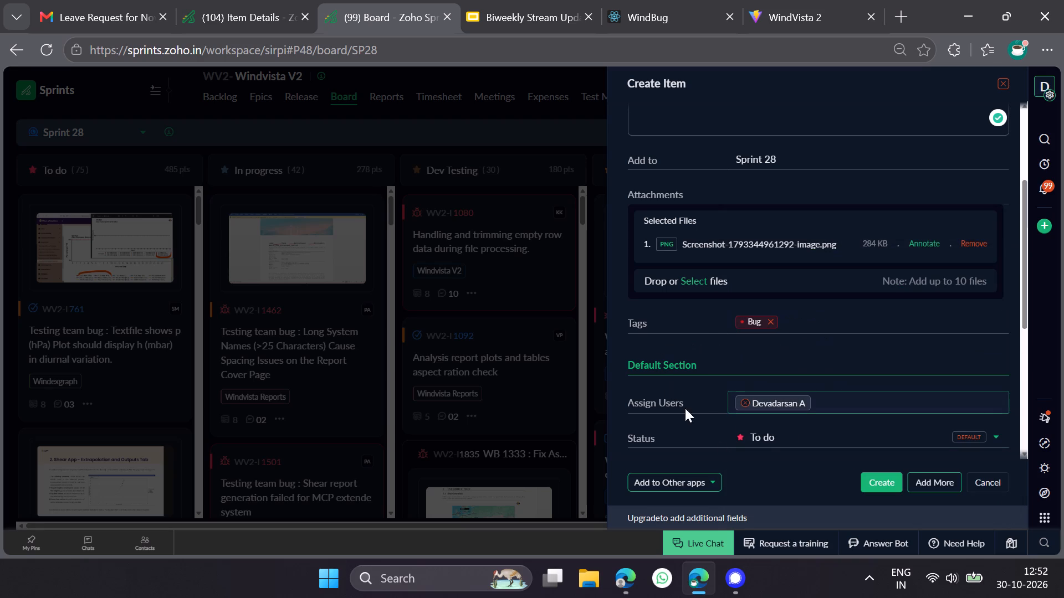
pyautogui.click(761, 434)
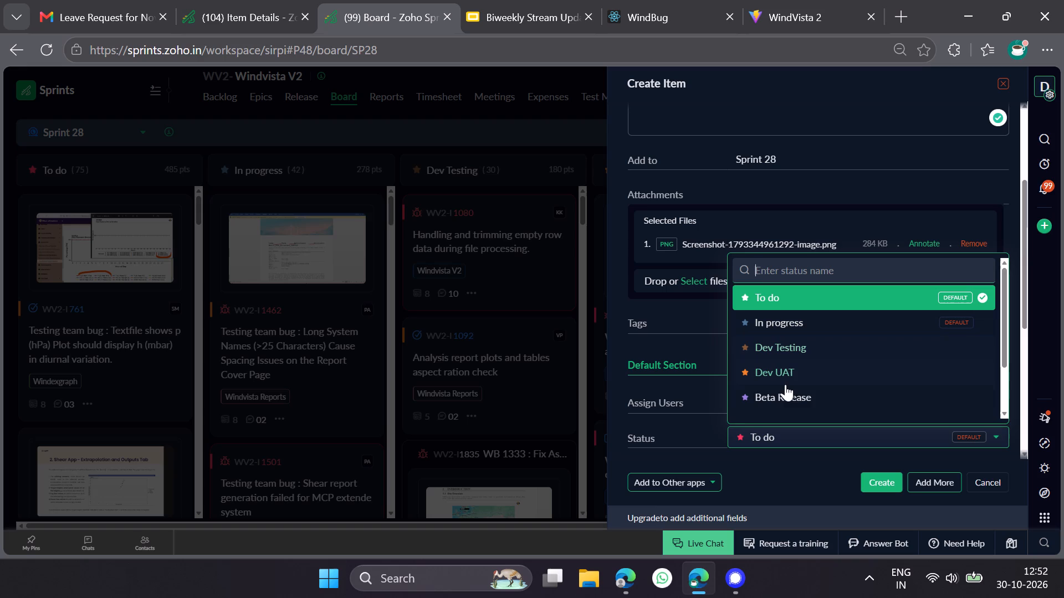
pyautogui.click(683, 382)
# Choose Shear V3 as the item's epic.
pyautogui.scroll(-2, 735, 435)
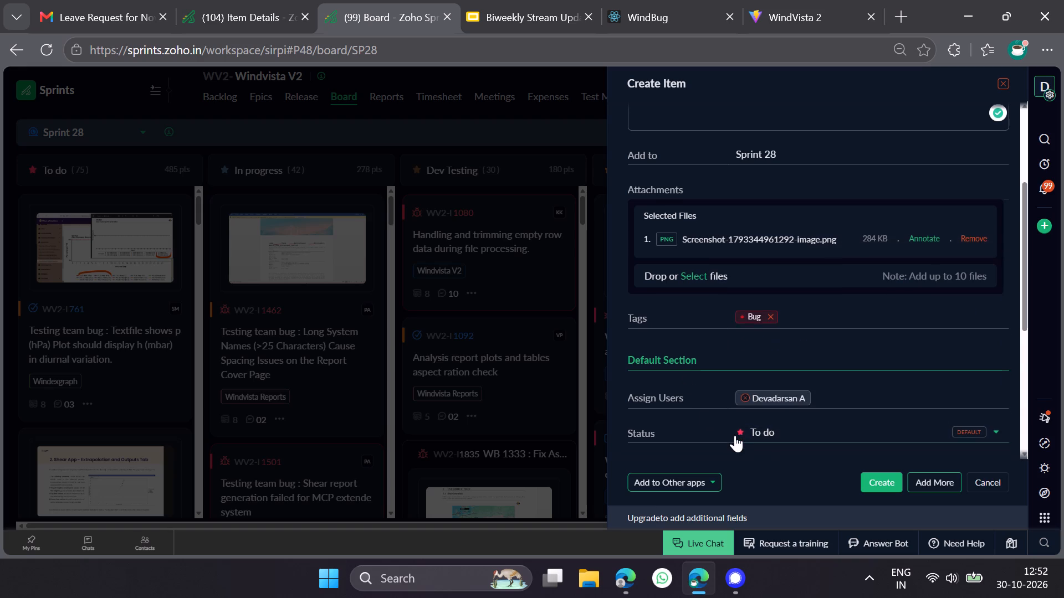
pyautogui.click(775, 301)
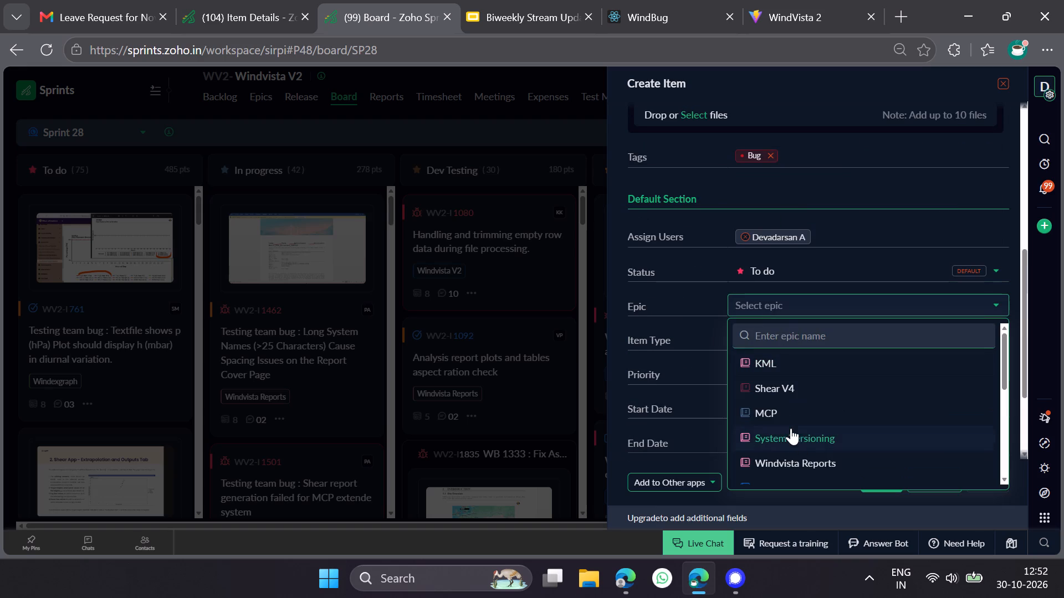
pyautogui.scroll(-5, 787, 433)
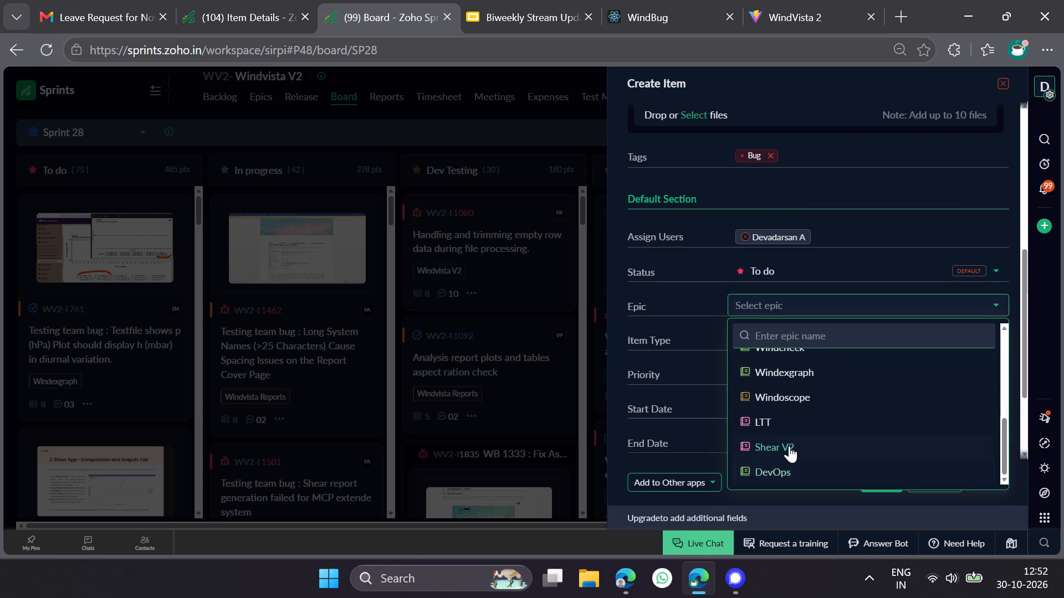
pyautogui.scroll(1, 789, 446)
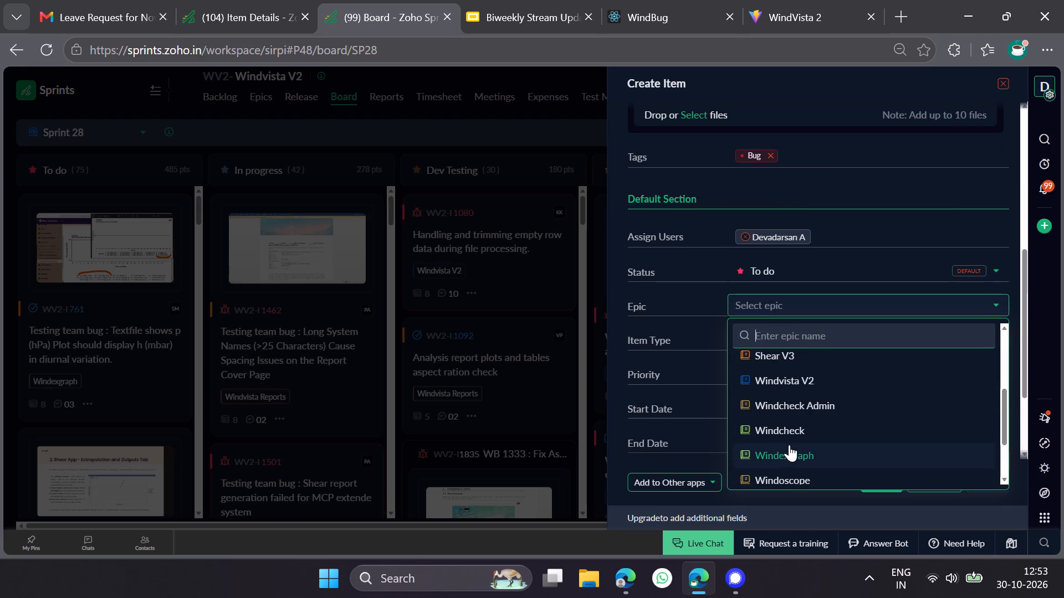
pyautogui.scroll(1, 792, 434)
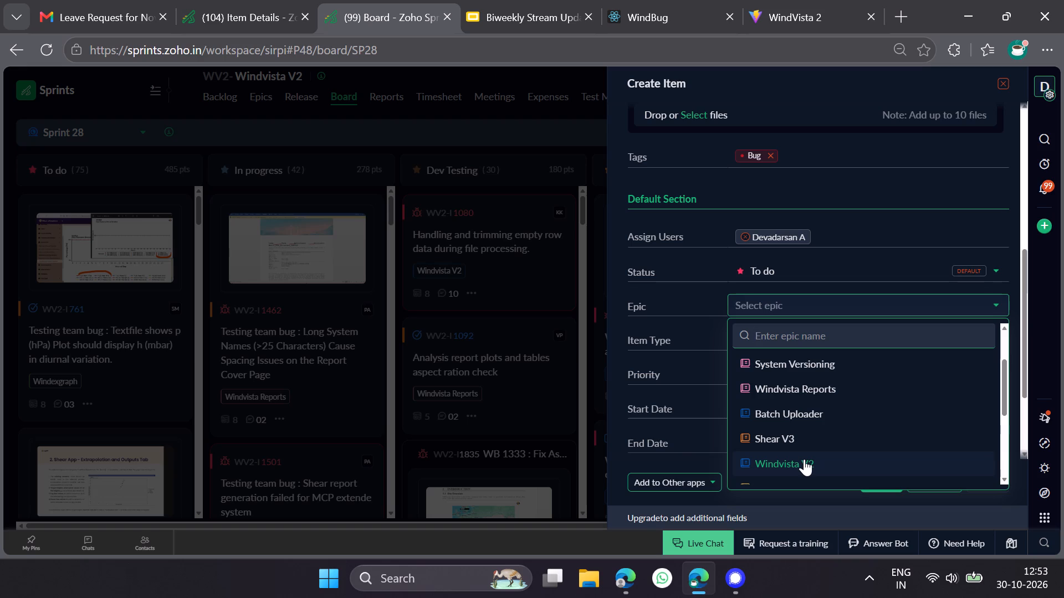
pyautogui.click(785, 435)
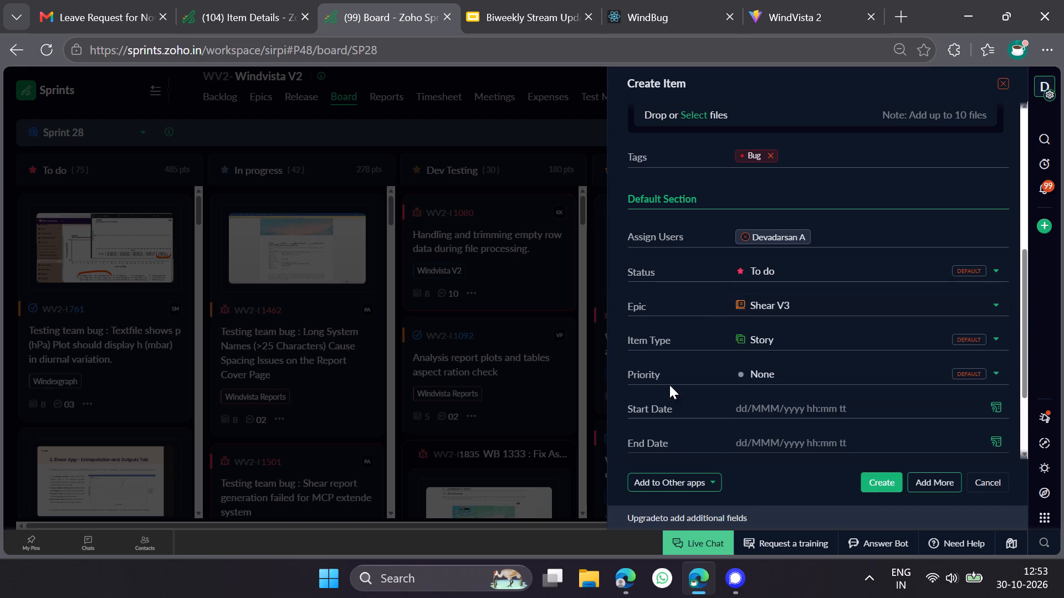
# Set the new item's type to Bug and its priority to High.
pyautogui.click(777, 335)
pyautogui.click(766, 454)
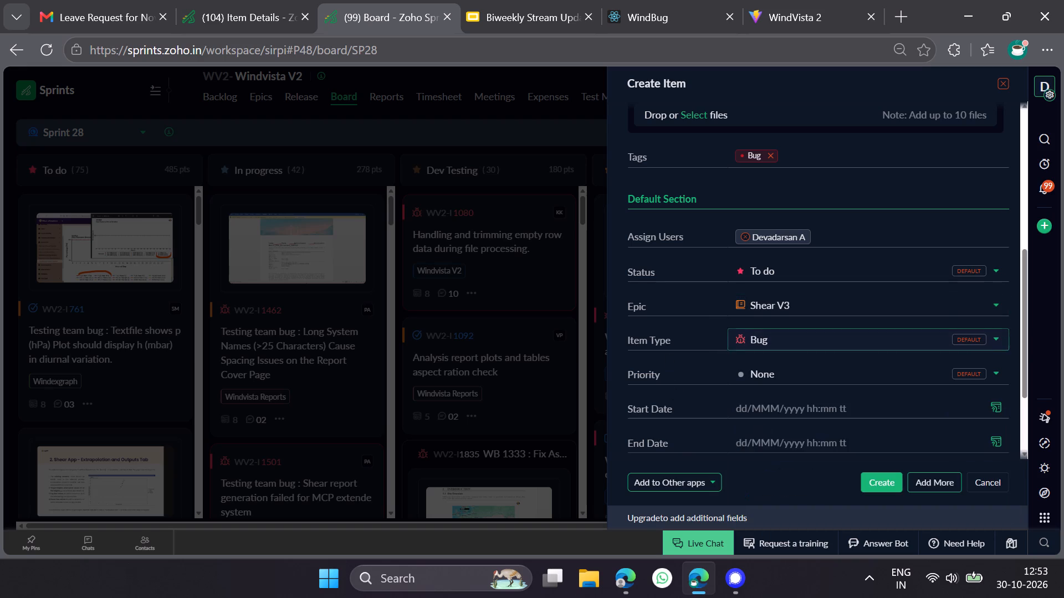
pyautogui.click(807, 379)
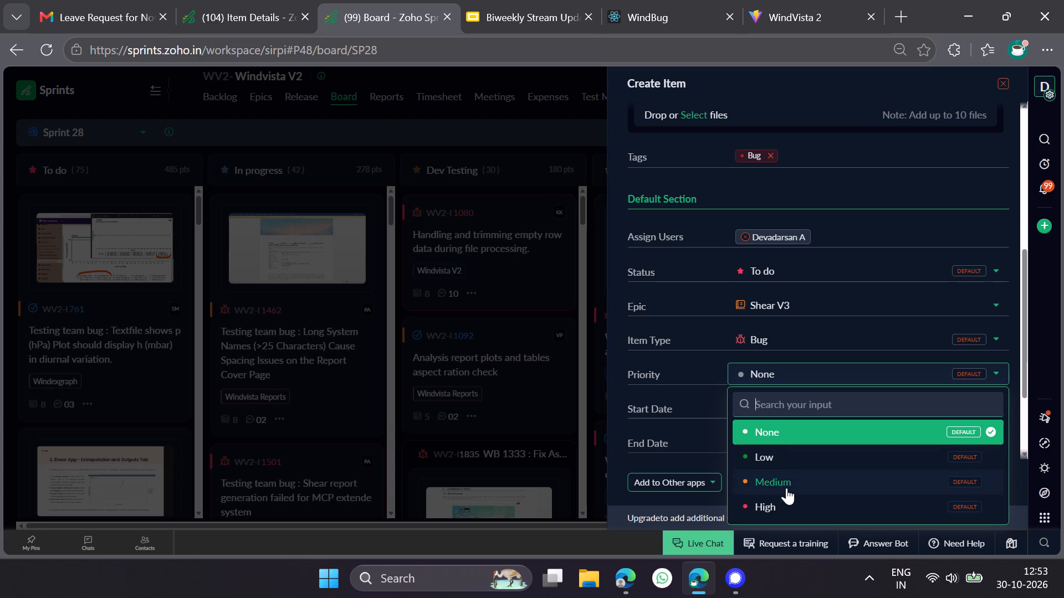
pyautogui.click(784, 502)
# Set the estimation points to 8, review the filled-in fields and create the Shear bug item.
pyautogui.scroll(-1, 725, 410)
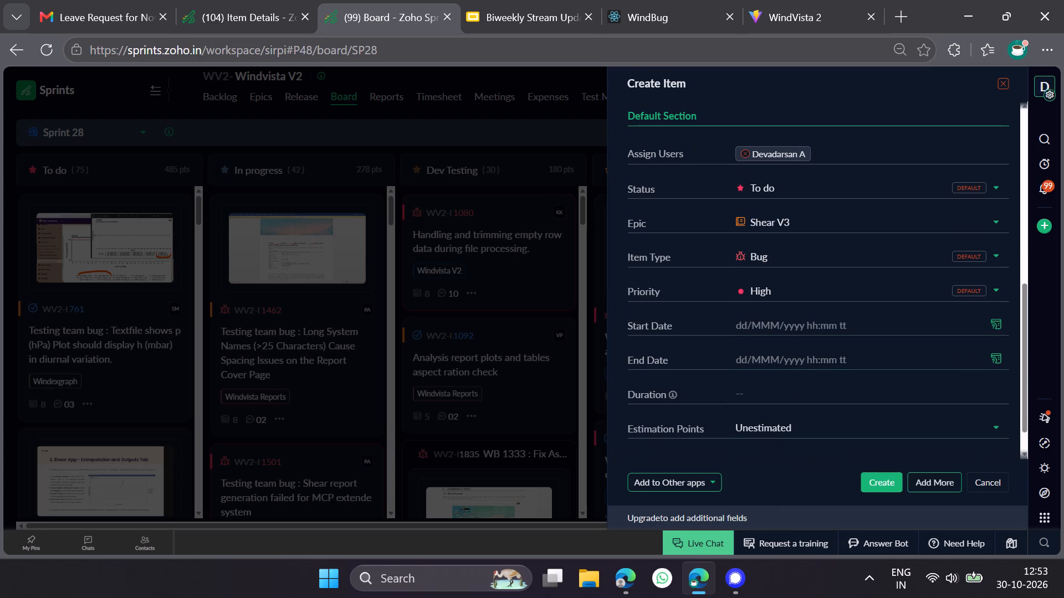
pyautogui.click(786, 424)
pyautogui.click(773, 395)
pyautogui.scroll(-6, 698, 416)
pyautogui.scroll(7, 709, 461)
pyautogui.scroll(3, 692, 285)
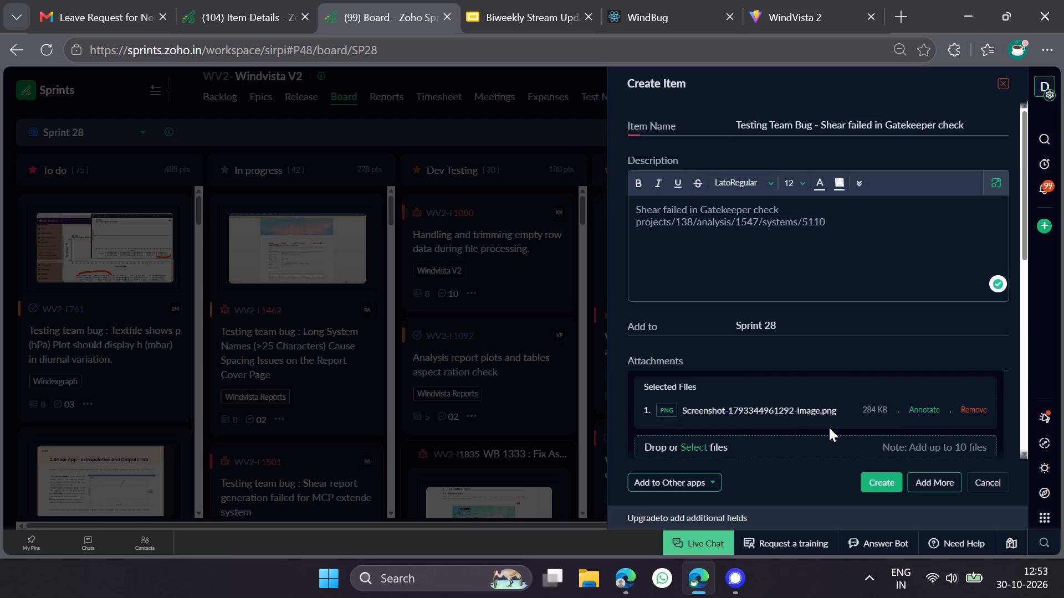
pyautogui.click(889, 480)
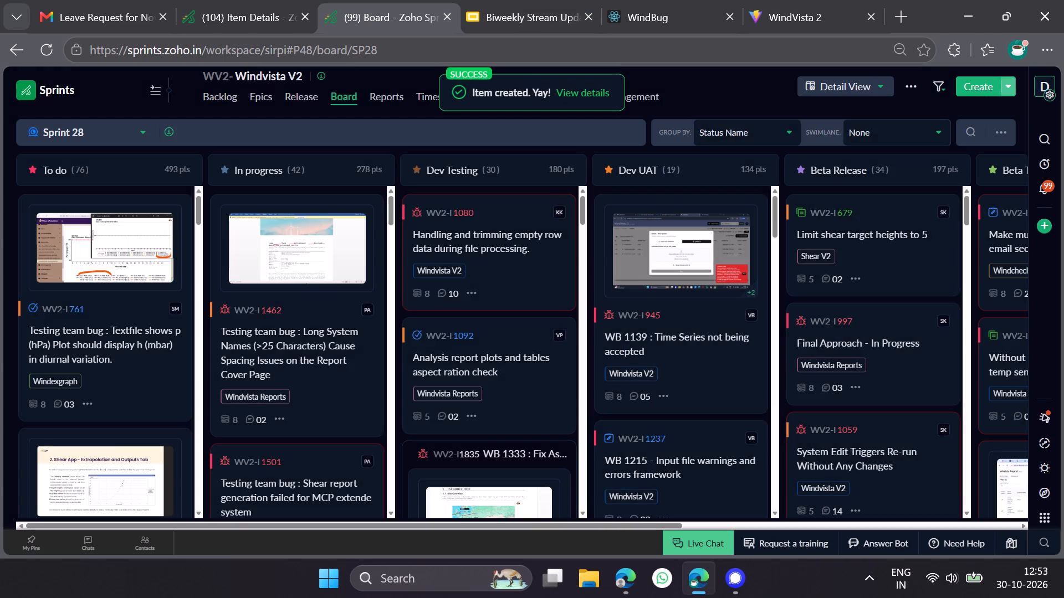
# Open the details of the newly created Shear bug item and copy its page address.
pyautogui.click(564, 89)
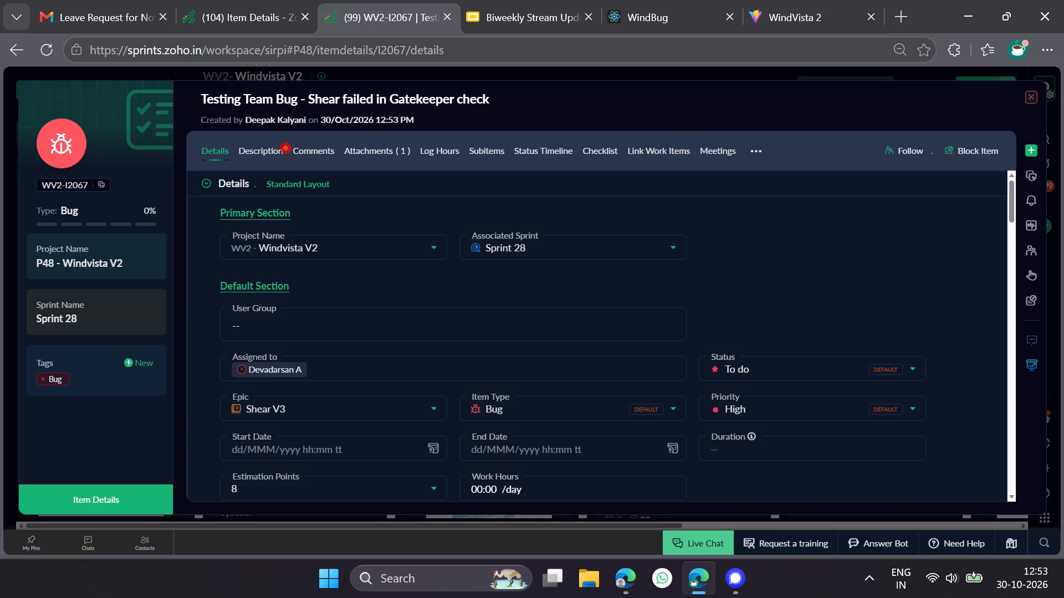
pyautogui.click(279, 58)
pyautogui.rightClick(279, 58)
pyautogui.click(391, 274)
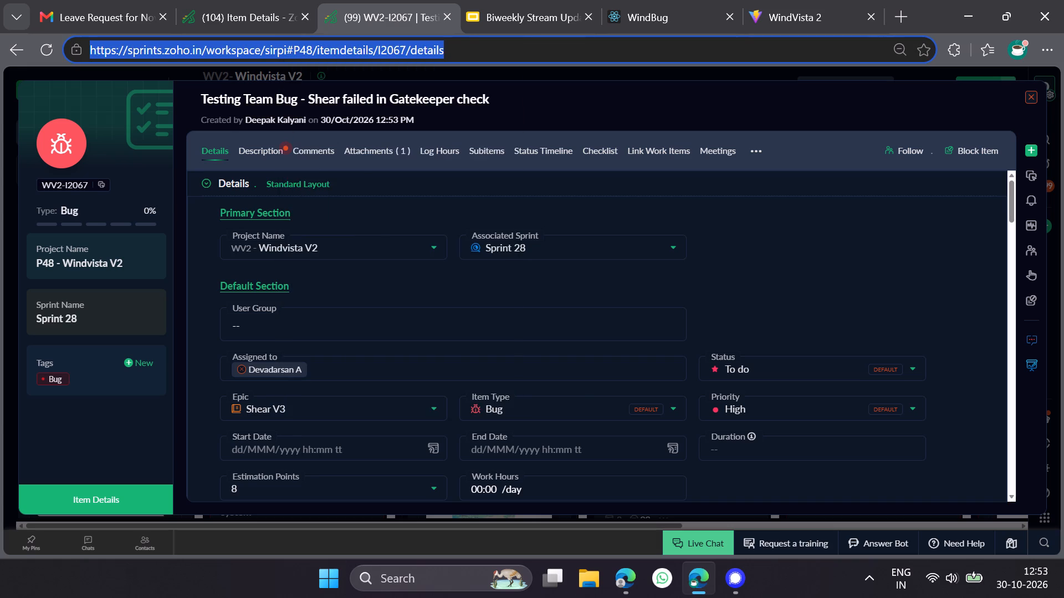
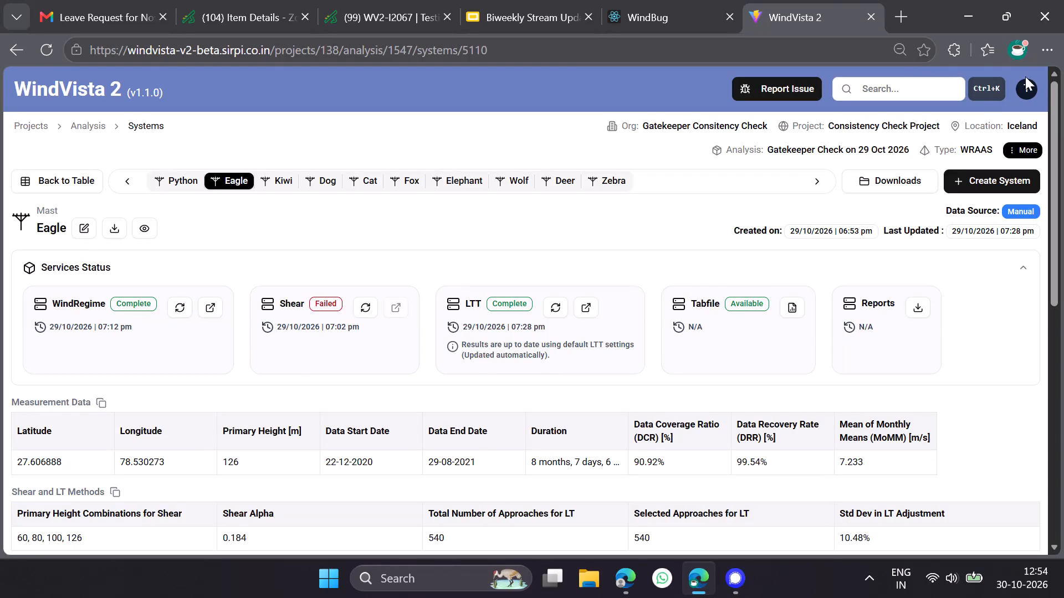
# Open the WindVista V2 dev login page, windvista-v2-dev.sirpi.co.in/login, in a new browser tab.
pyautogui.click(916, 14)
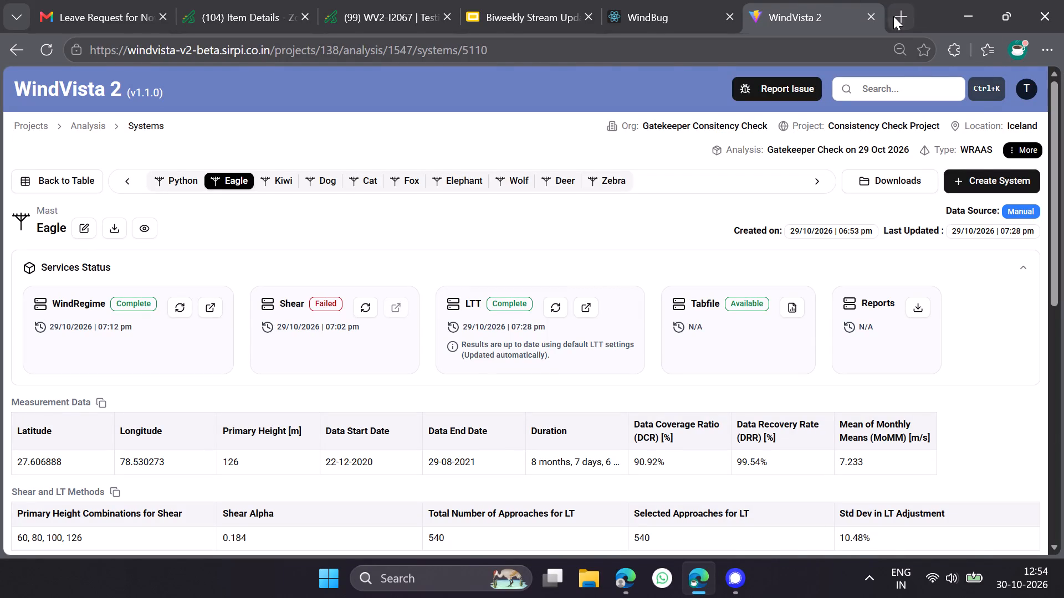
pyautogui.click(893, 16)
pyautogui.write('wind')
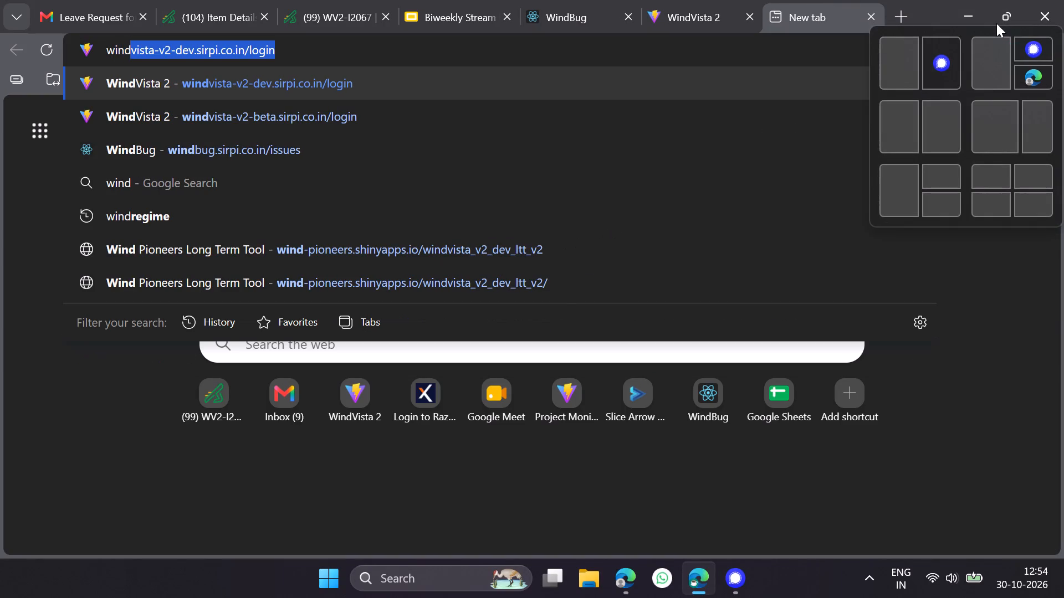
pyautogui.press('Return')
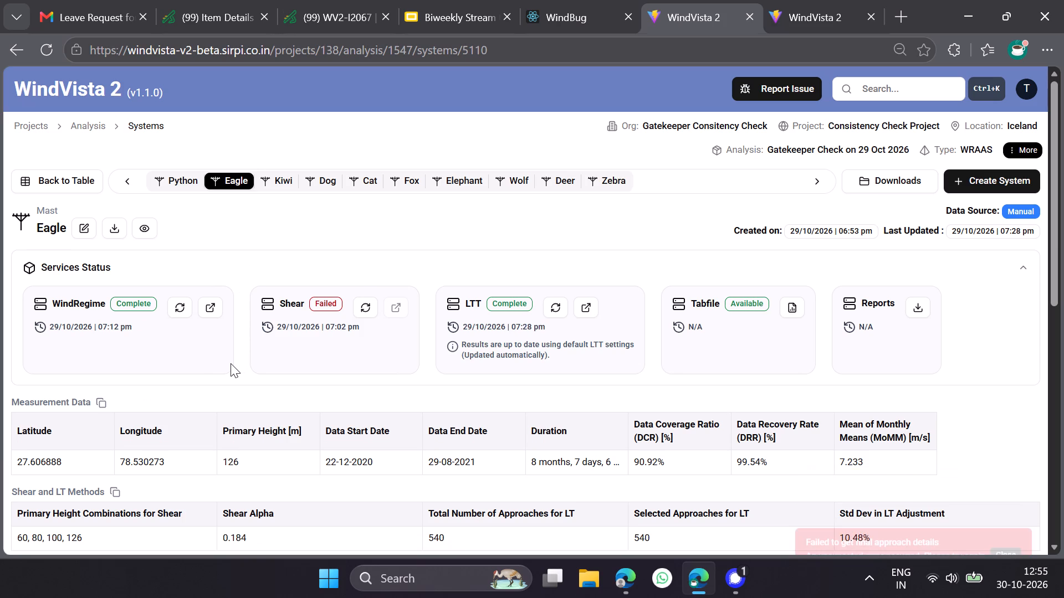
# In the Biweekly Stream Updates presentation, replace "appeared" with the suggested "appears" in the Coordinate Plotter Failed slide's root cause analysis.
pyautogui.click(443, 0)
pyautogui.scroll(-15, 84, 376)
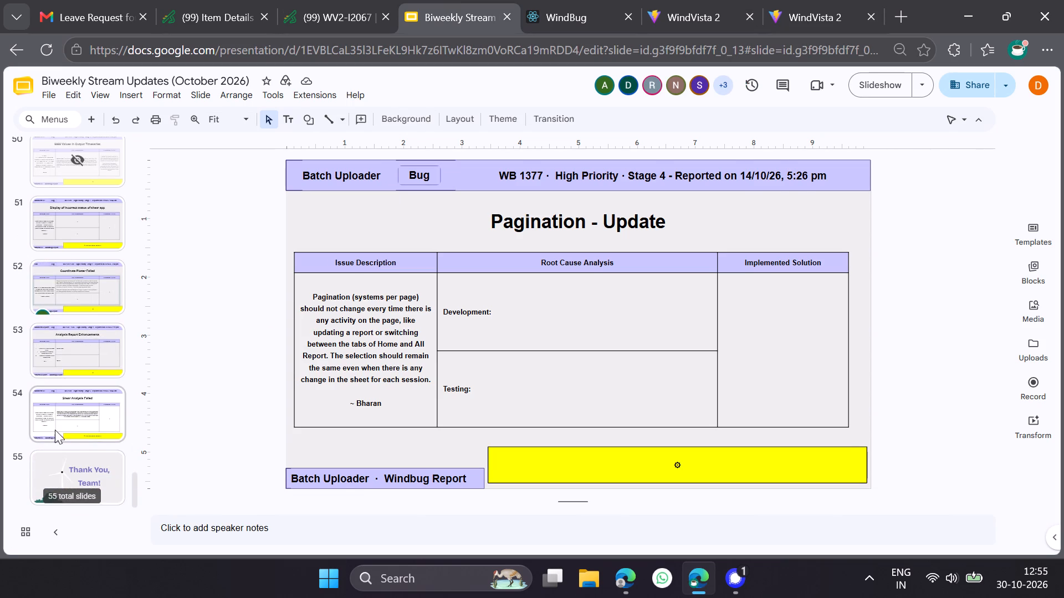
pyautogui.click(70, 411)
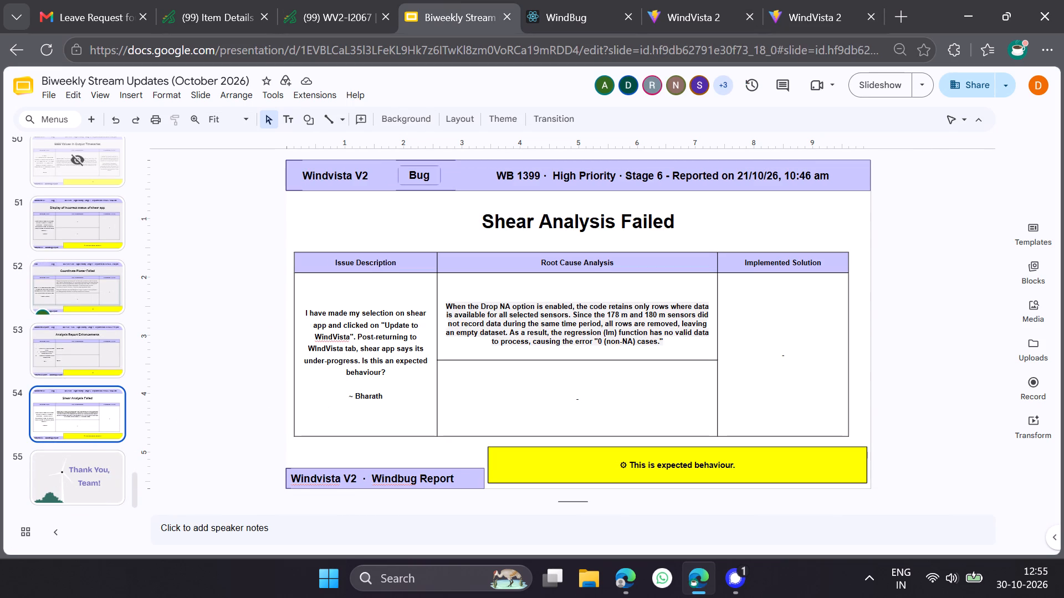
pyautogui.click(106, 339)
pyautogui.click(91, 268)
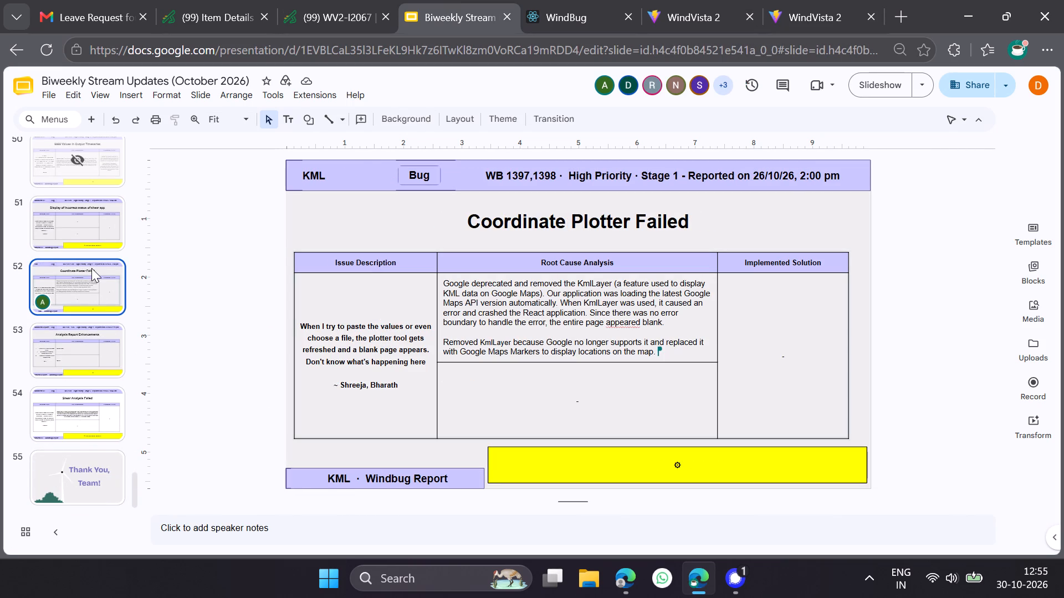
pyautogui.click(620, 325)
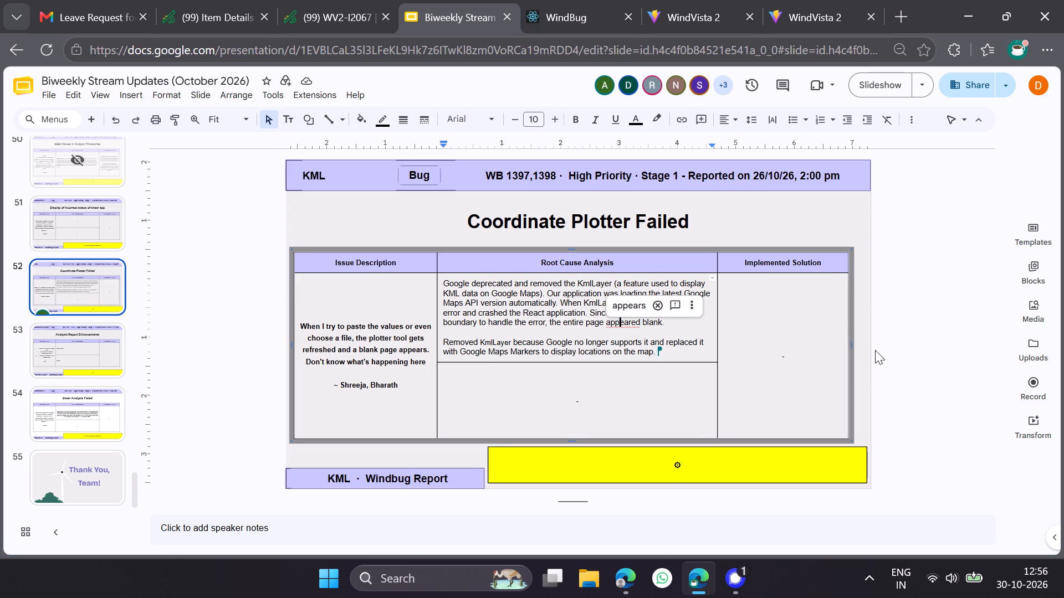
pyautogui.click(626, 310)
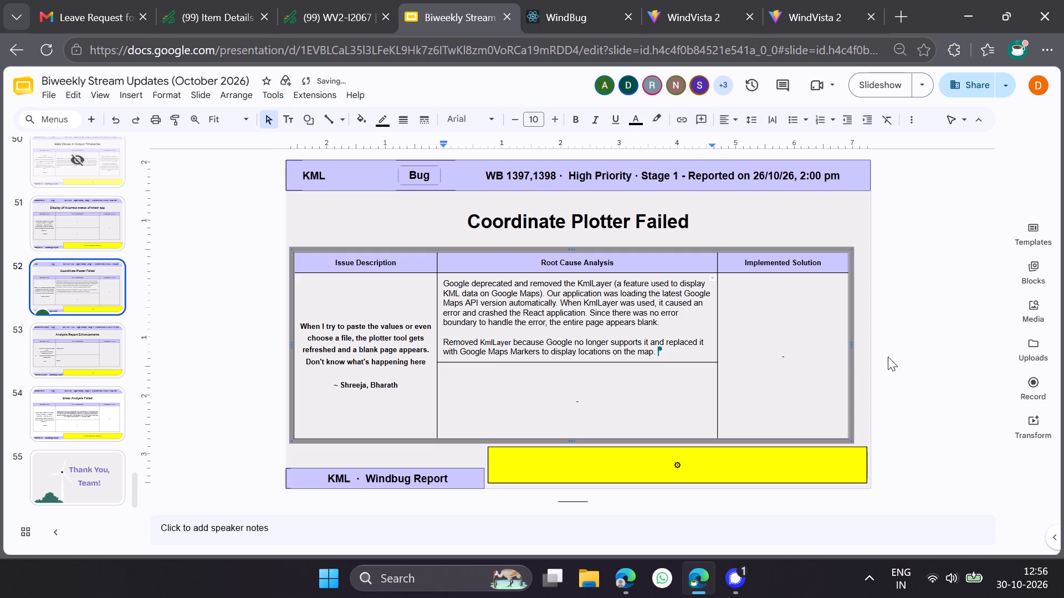
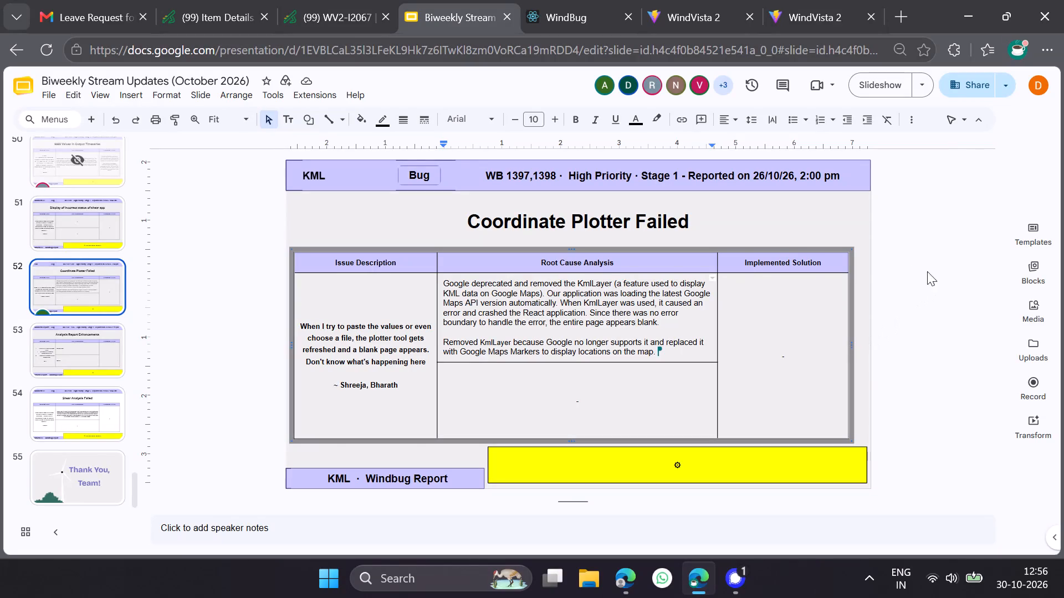
# In the WindVista 2 beta site's Gatekeeper Check on 29 Oct 2026 analysis, examine the service statuses of the masts from Python to Zebra.
pyautogui.click(669, 0)
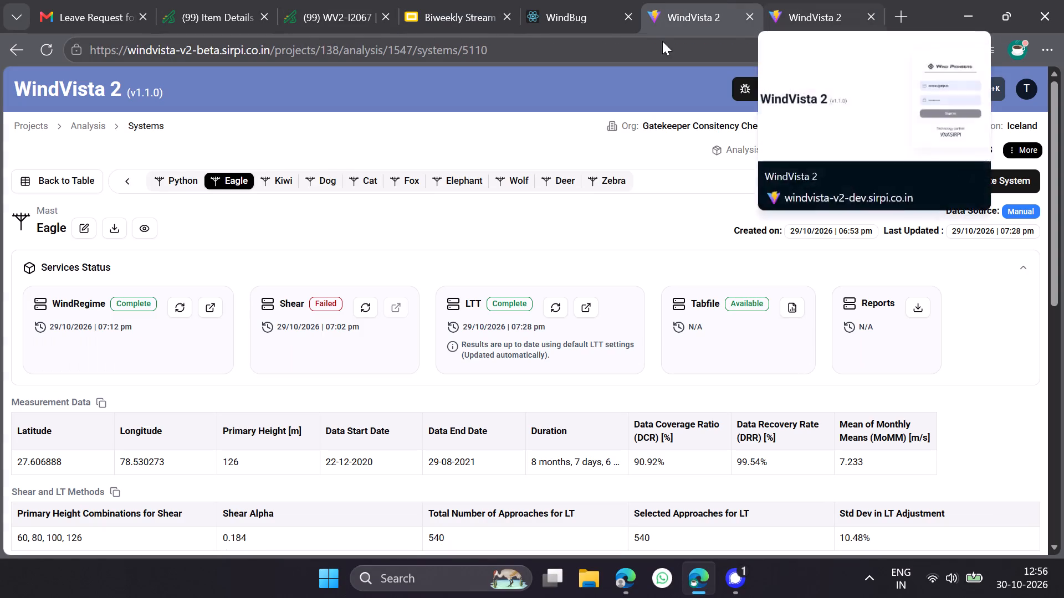
pyautogui.click(283, 173)
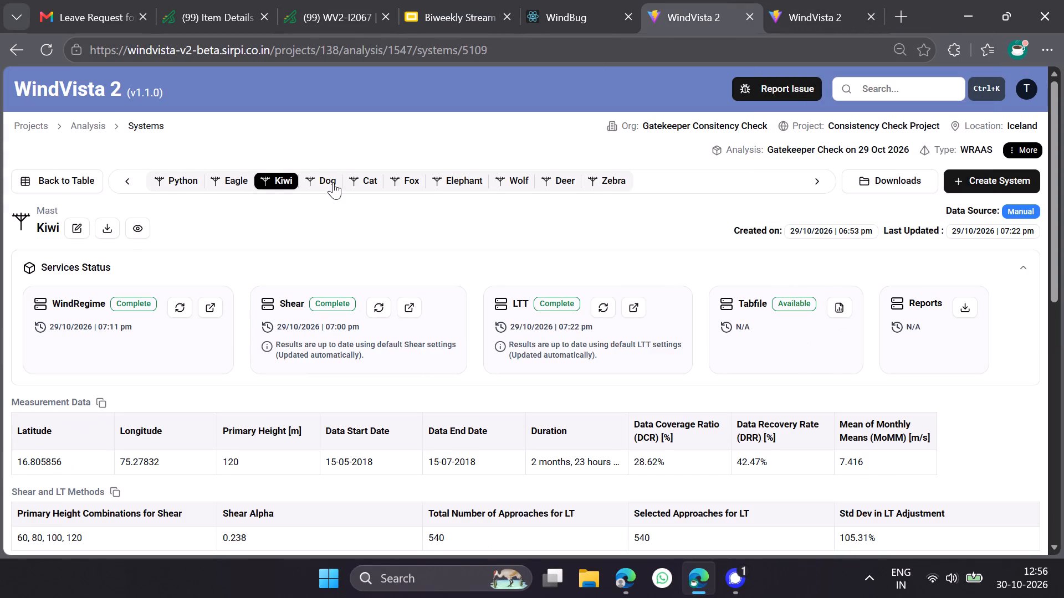
pyautogui.click(333, 182)
pyautogui.click(370, 179)
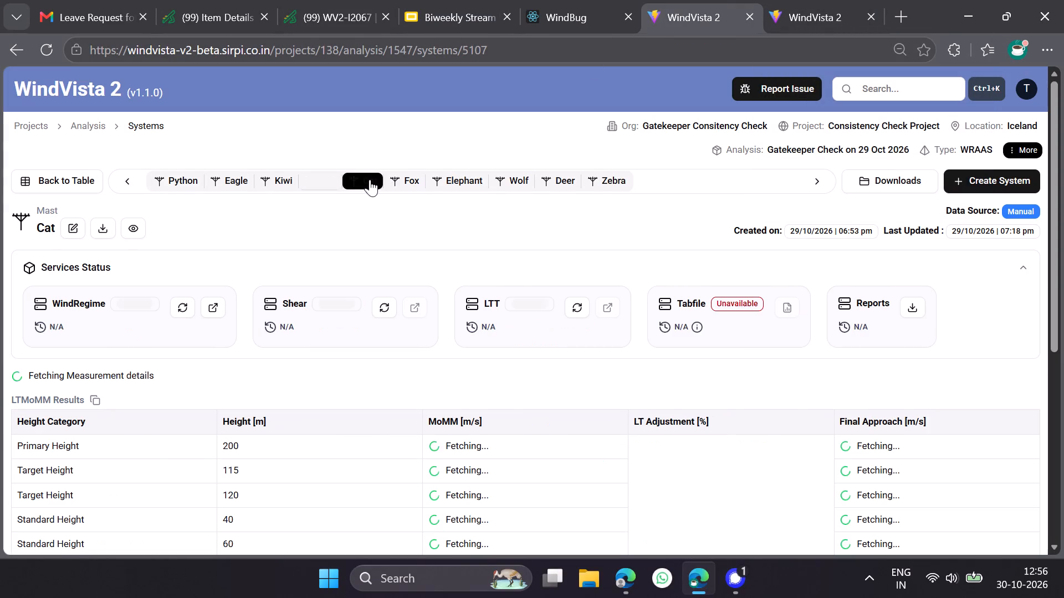
pyautogui.click(409, 184)
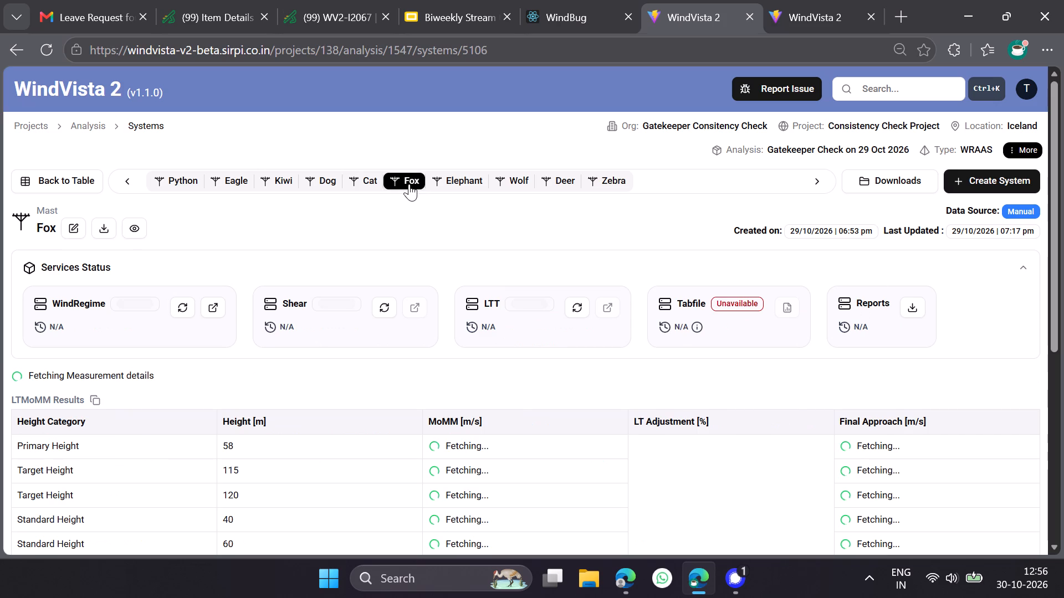
pyautogui.click(471, 187)
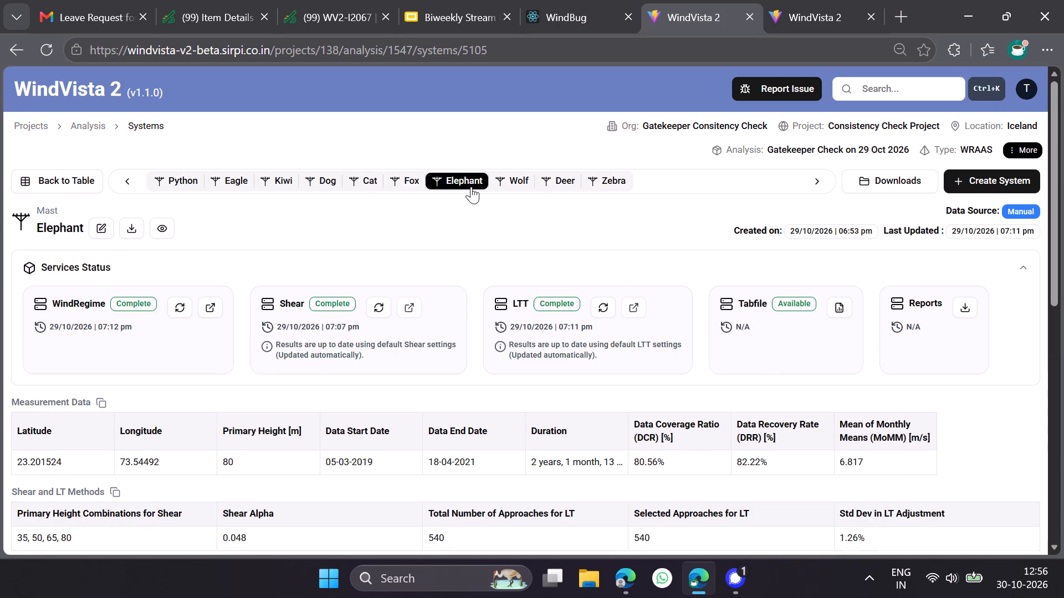
pyautogui.click(509, 180)
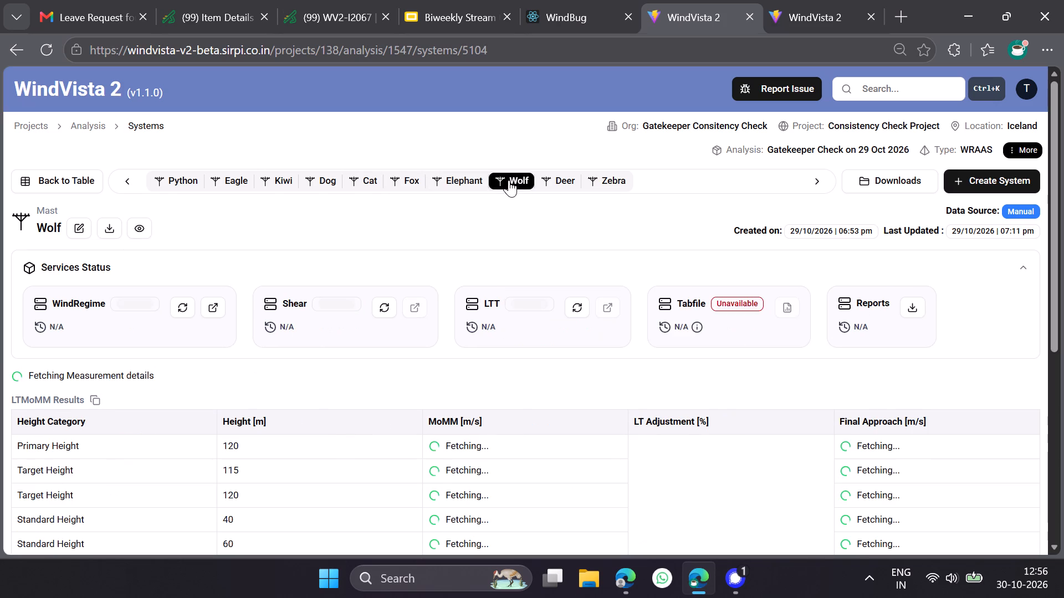
pyautogui.click(554, 177)
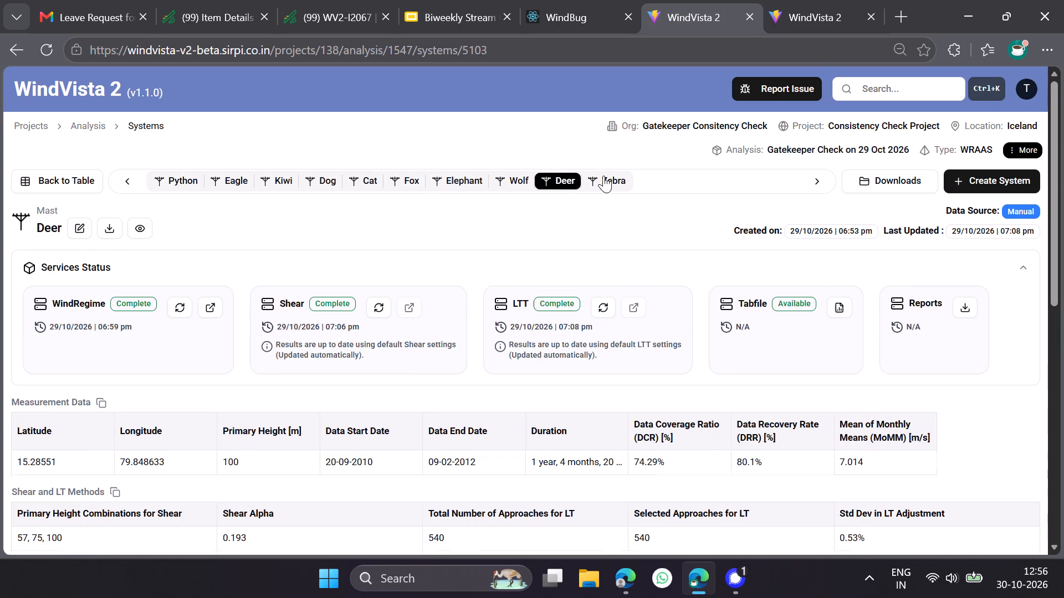
pyautogui.click(603, 176)
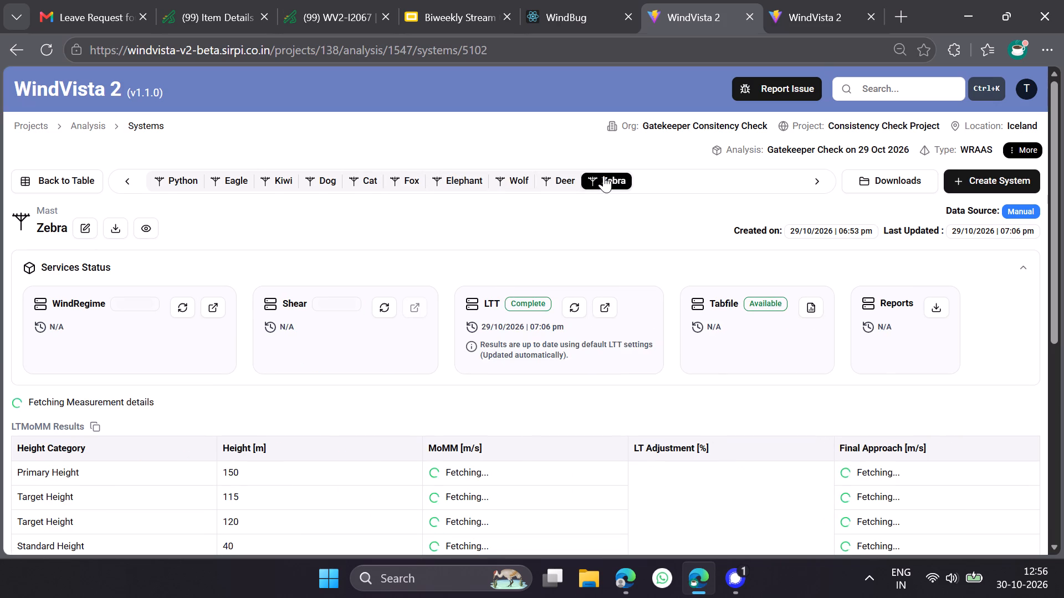
pyautogui.click(246, 186)
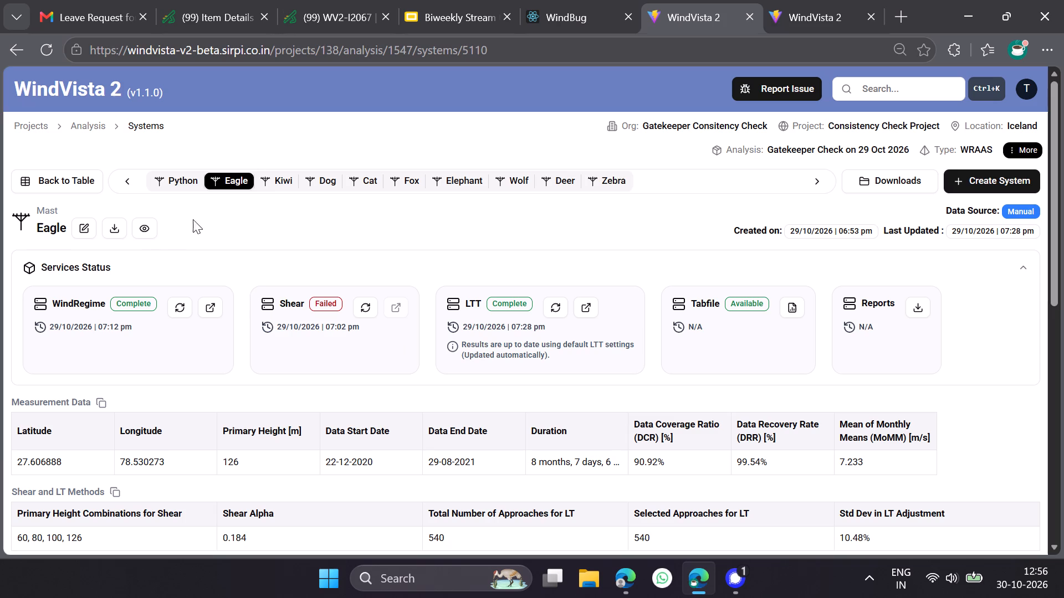
pyautogui.click(176, 191)
pyautogui.click(182, 185)
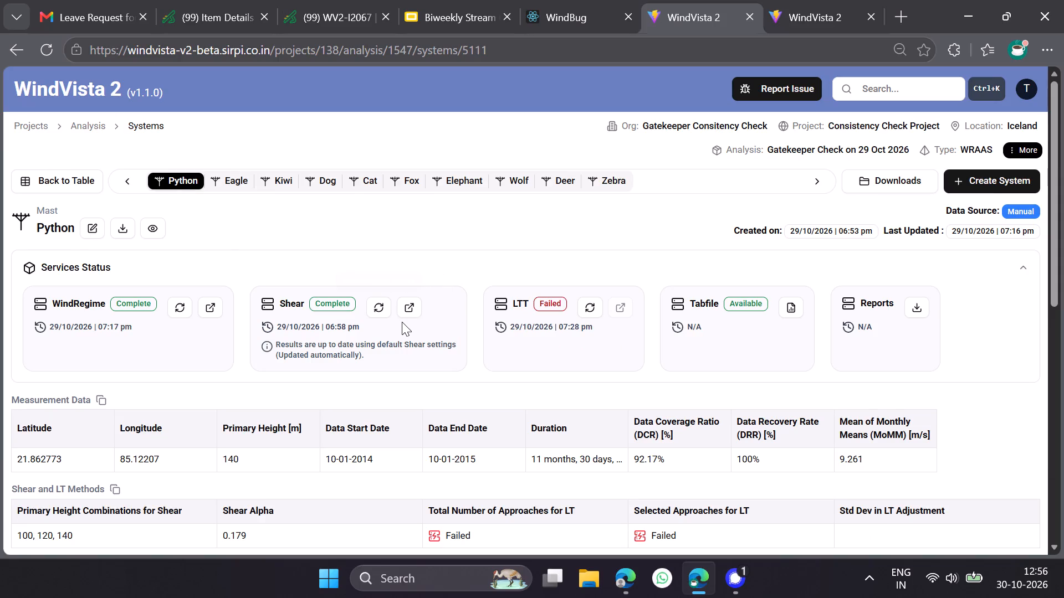
# Sign in to the WindVista 2 dev site with the second saved account.
pyautogui.click(842, 0)
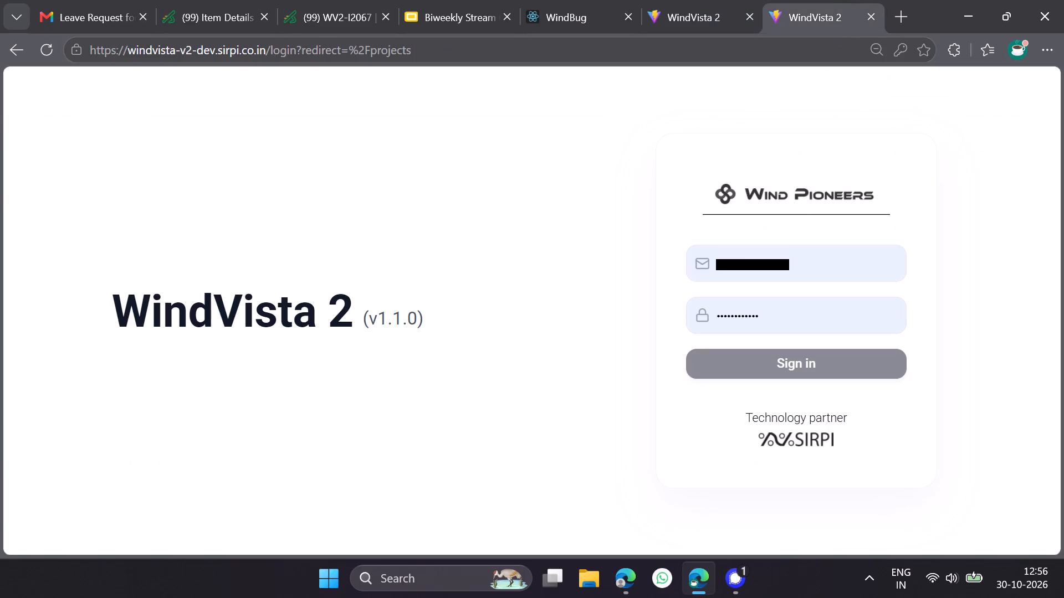
pyautogui.click(835, 250)
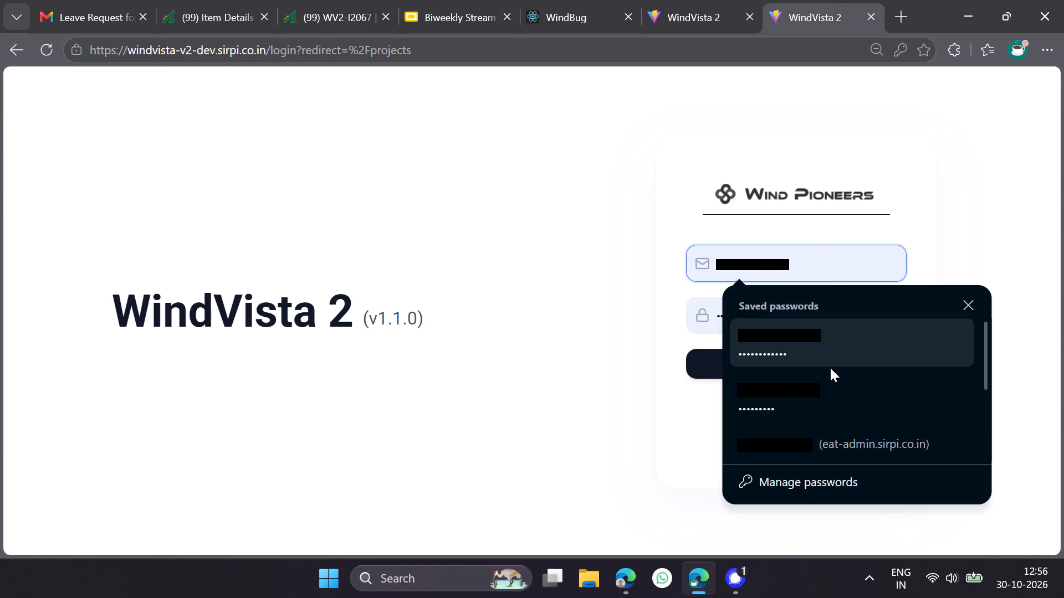
pyautogui.click(826, 397)
pyautogui.click(793, 364)
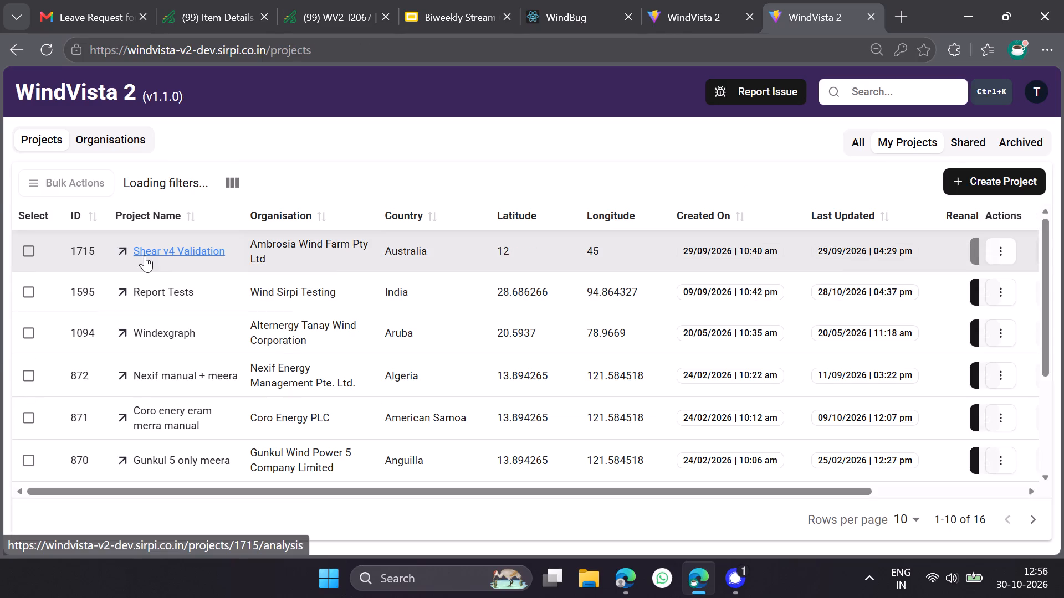
# Open the Report Tests project from the dev site's My Projects list.
pyautogui.scroll(-6, 157, 363)
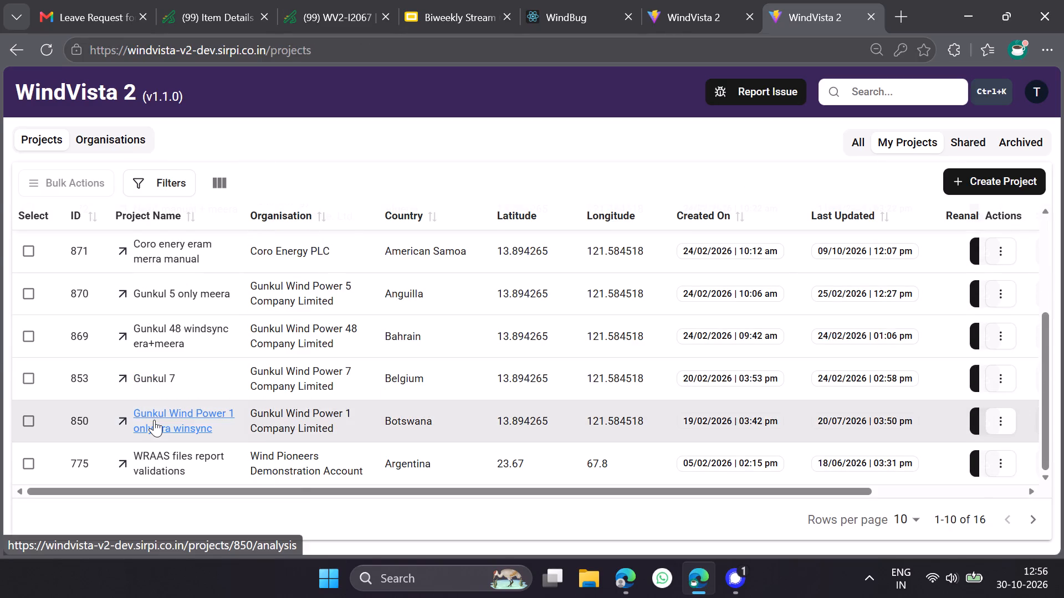
pyautogui.scroll(8, 178, 350)
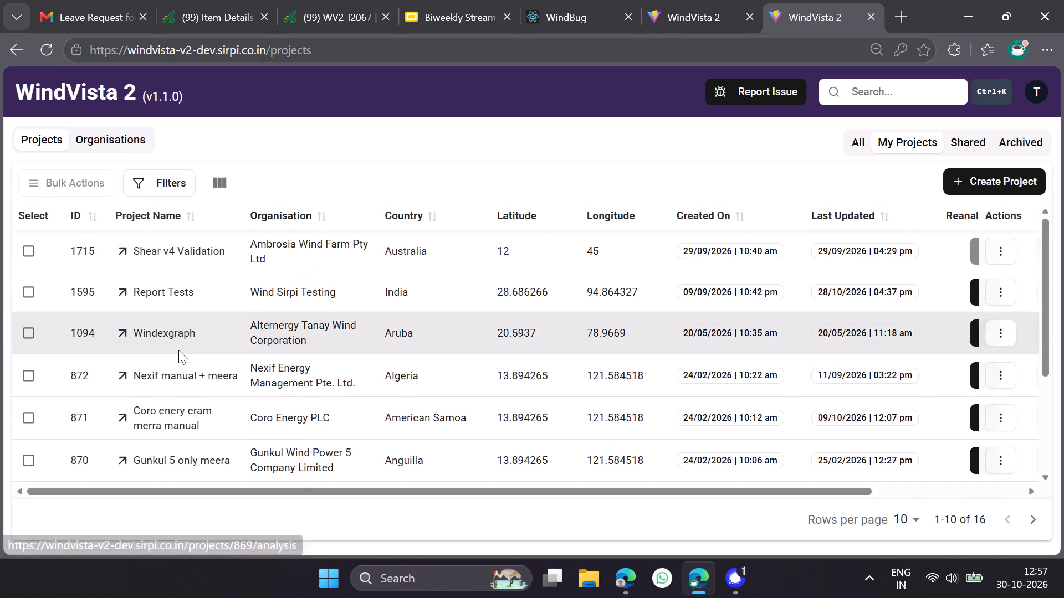
pyautogui.scroll(-6, 183, 287)
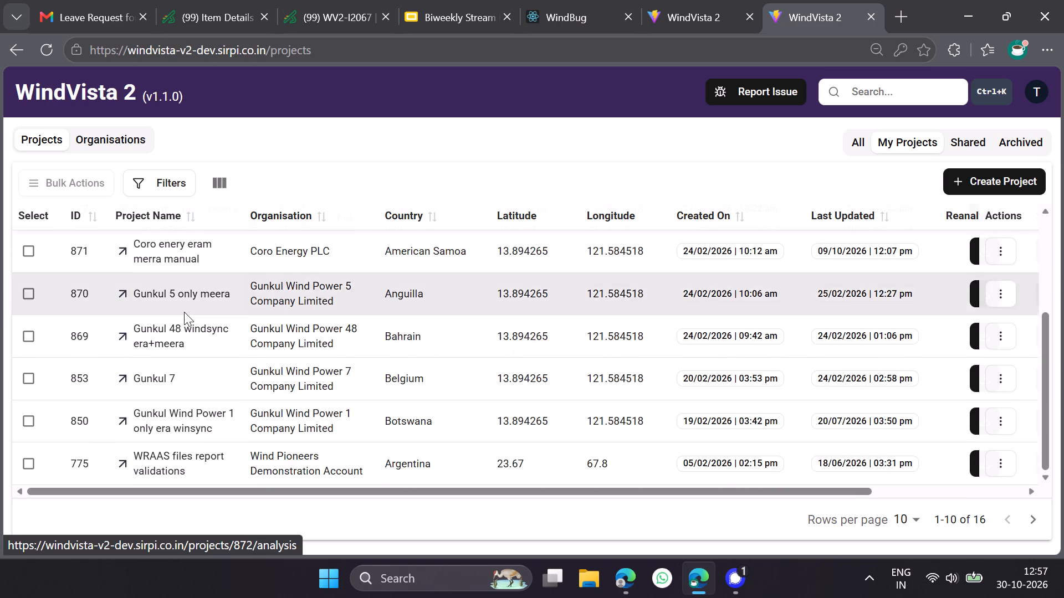
pyautogui.scroll(4, 184, 312)
pyautogui.click(172, 288)
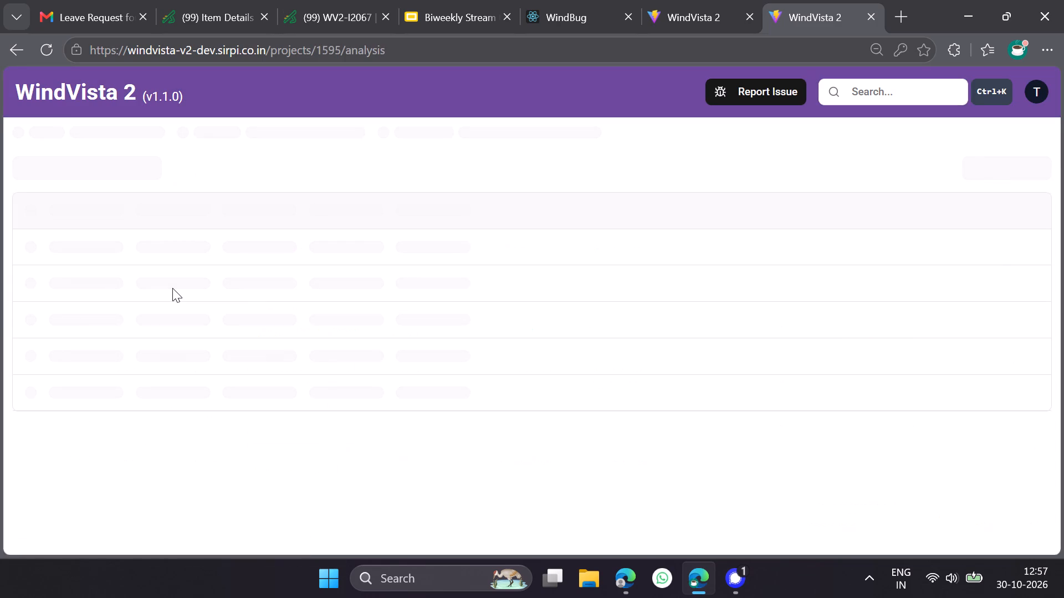
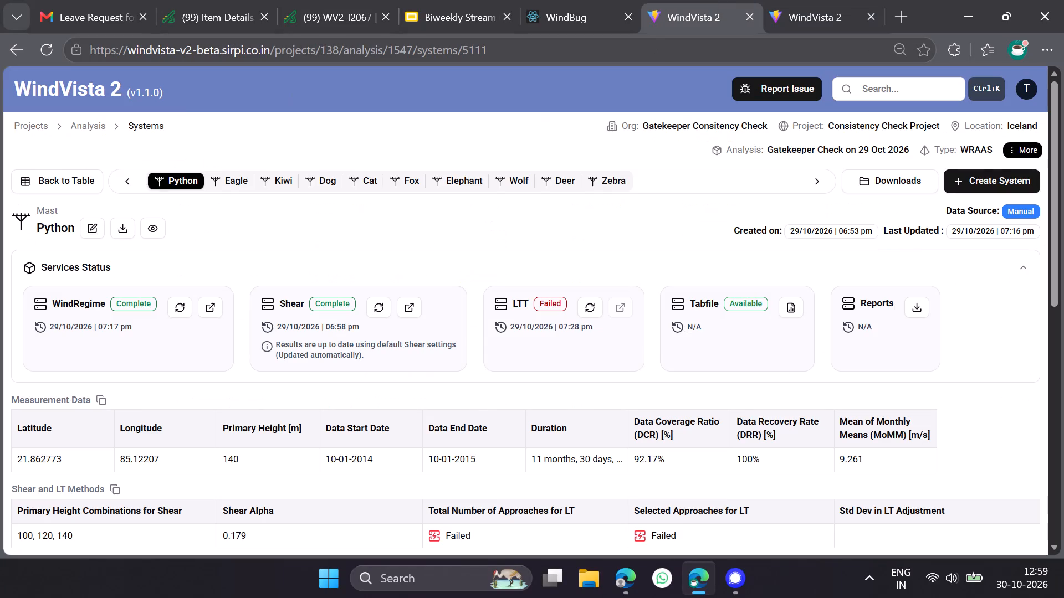
# In the WindVista 2 beta site's Gatekeeper Check on 29 Oct 2026 analysis, view the Eagle mast's service statuses.
pyautogui.click(232, 182)
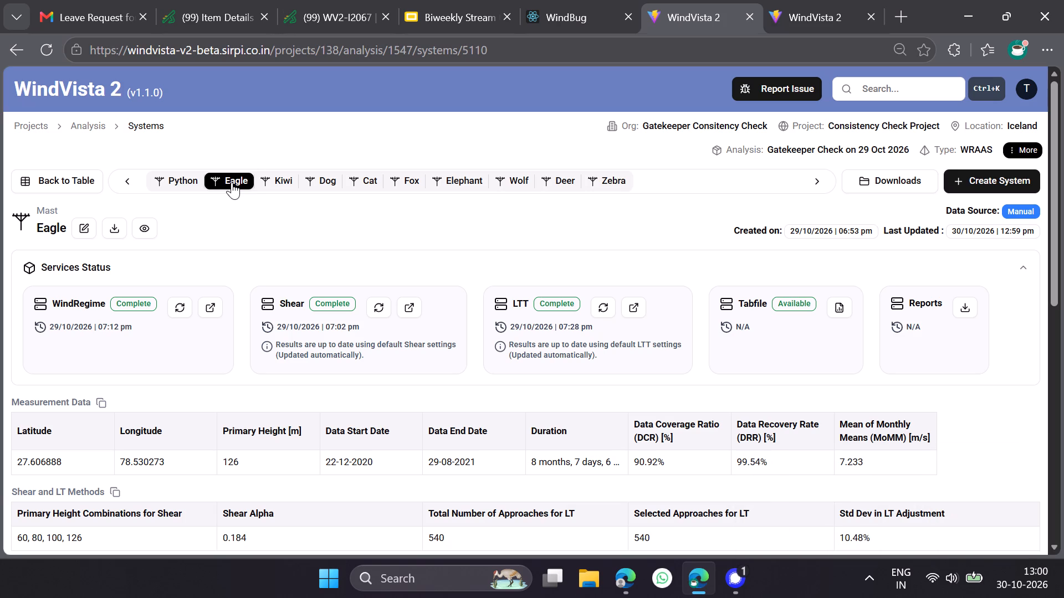
pyautogui.click(209, 120)
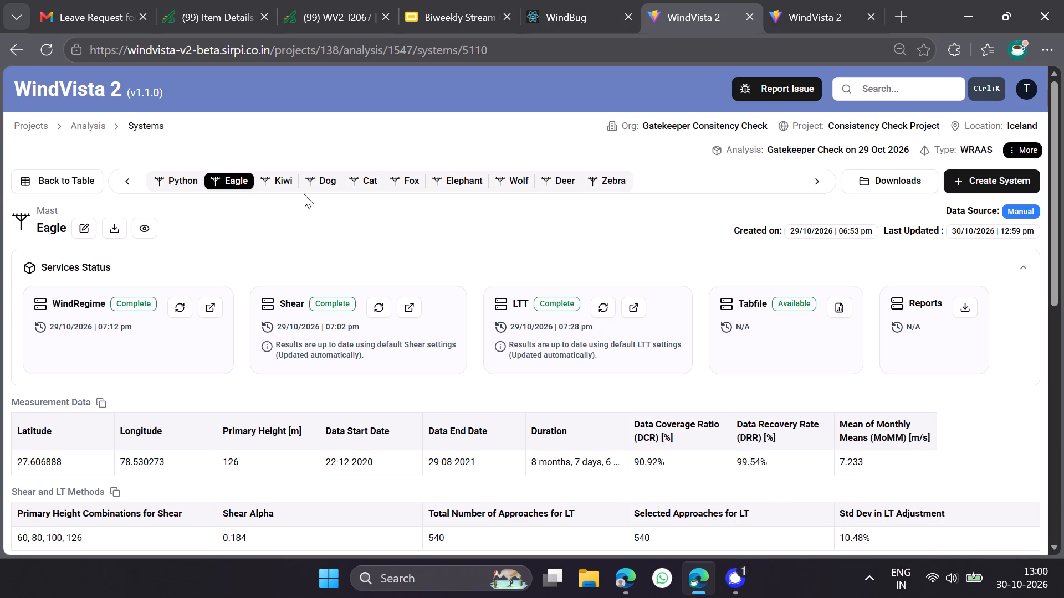
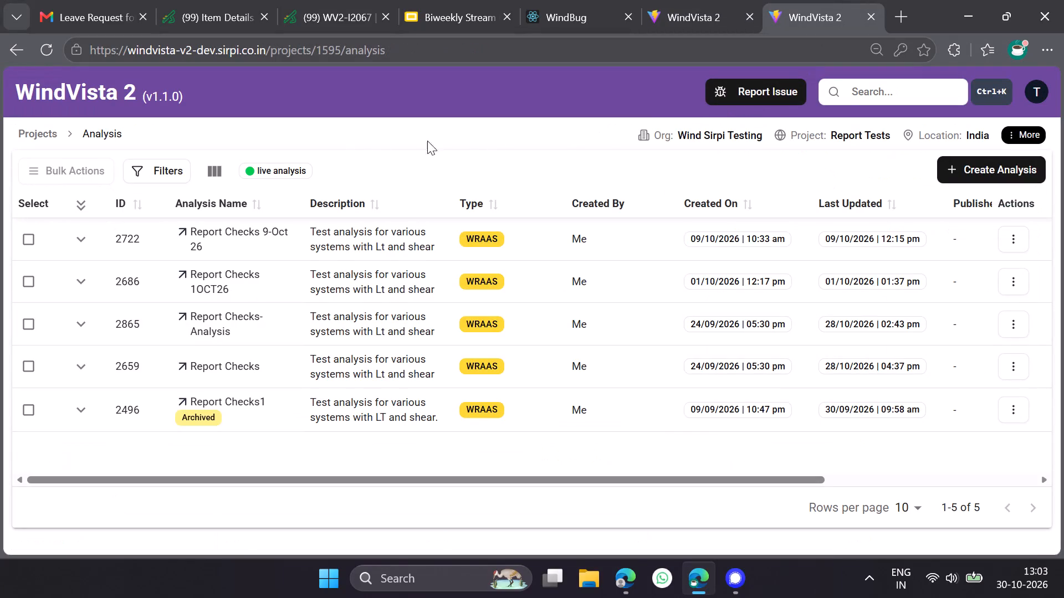
# Return to the WindVista 2 dev site's project list and look through the projects under My Projects.
pyautogui.click(4, 51)
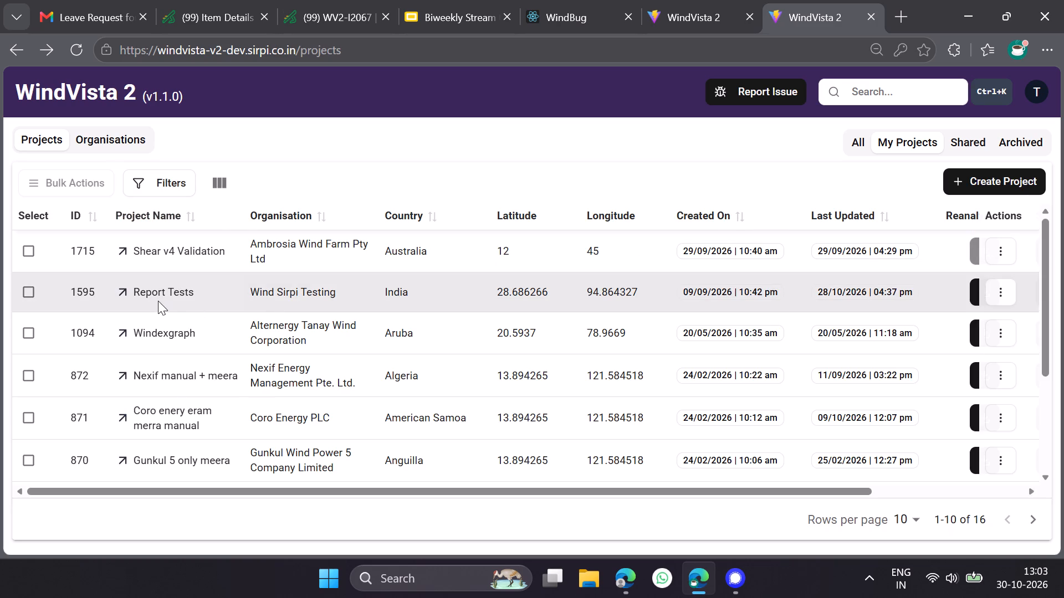
pyautogui.scroll(-5, 175, 399)
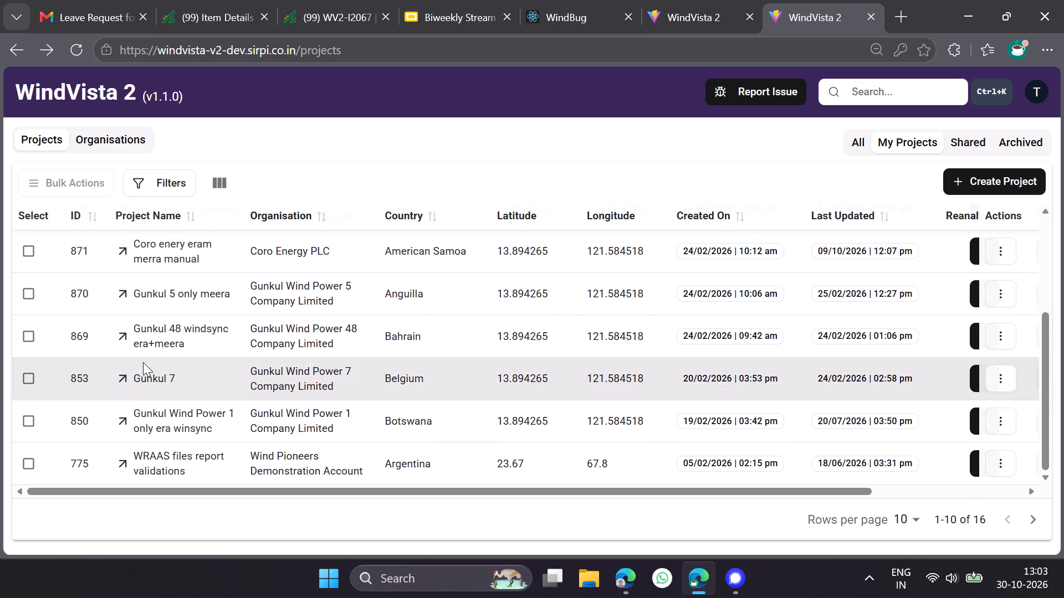
pyautogui.scroll(3, 155, 362)
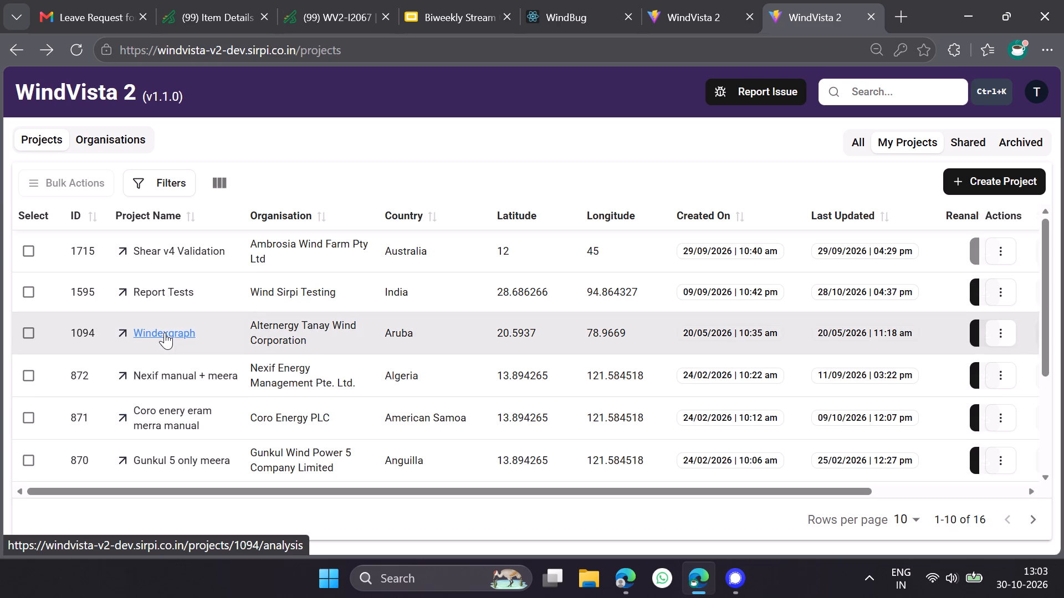
pyautogui.scroll(-7, 165, 332)
pyautogui.scroll(5, 165, 332)
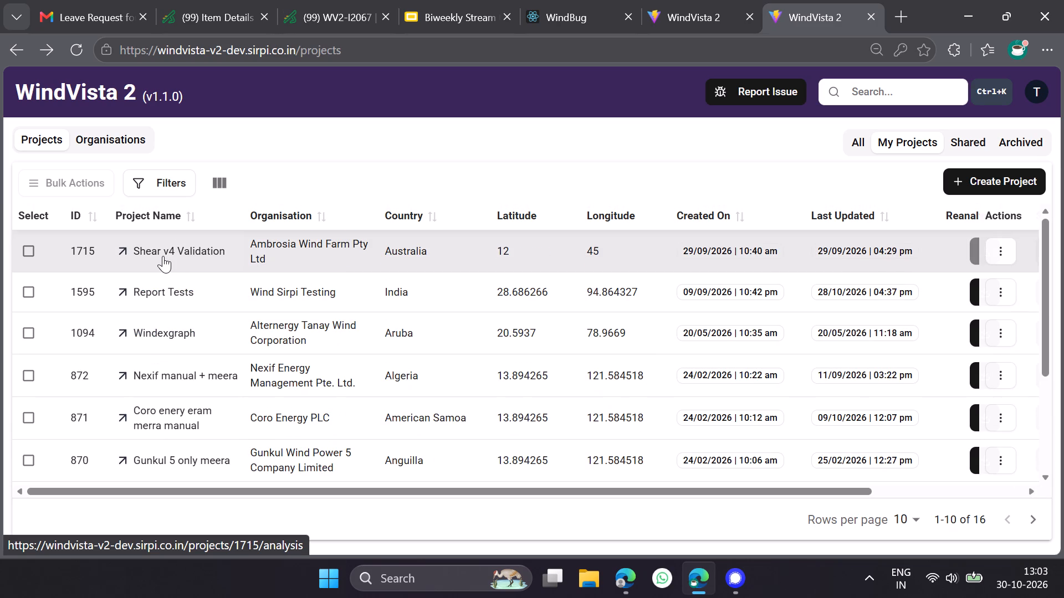
pyautogui.scroll(-2, 169, 377)
pyautogui.scroll(3, 169, 378)
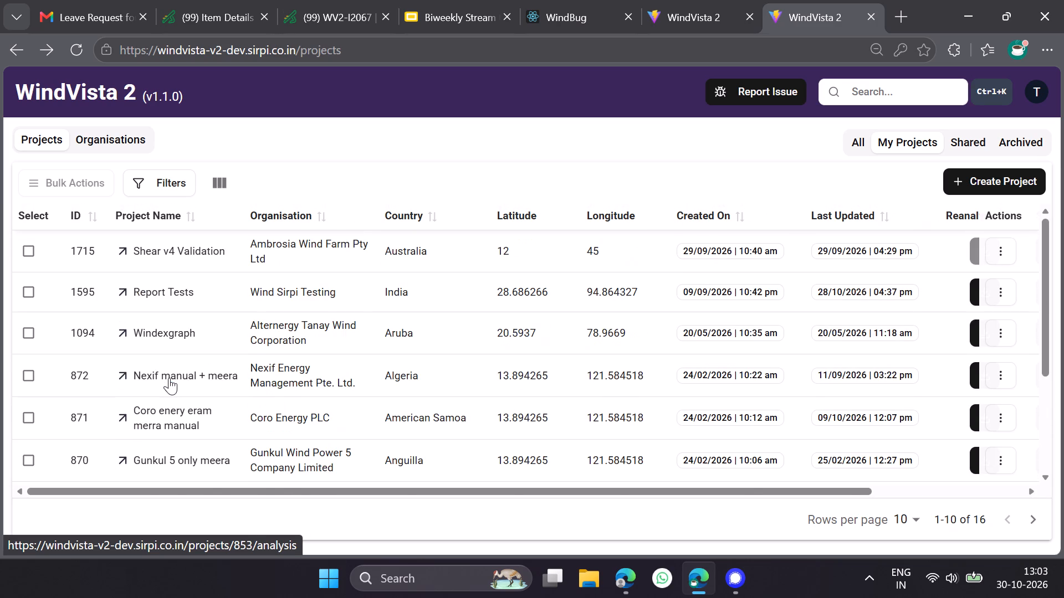
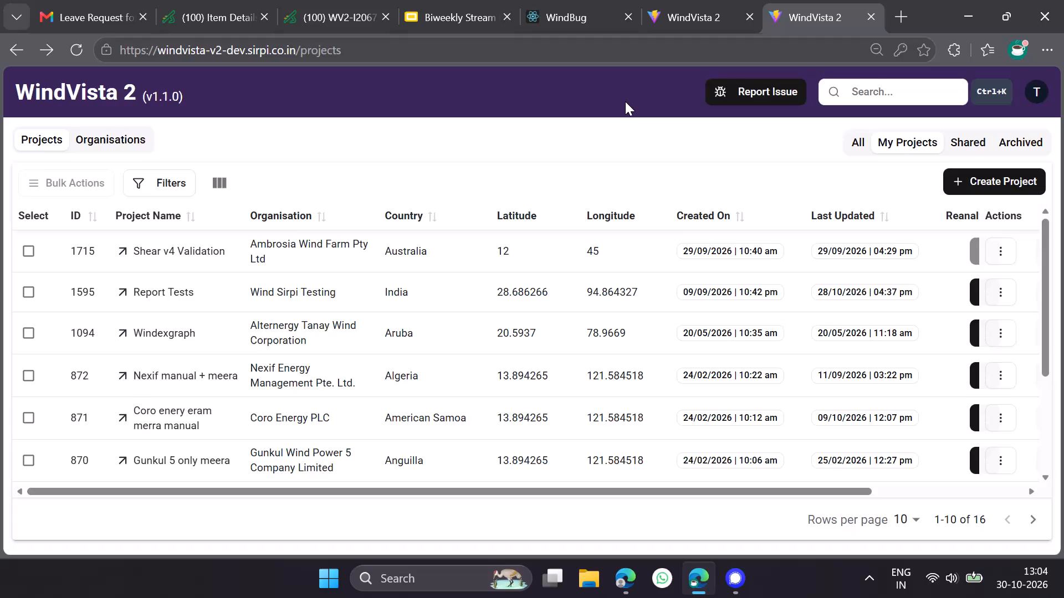
# Switch to the Biweekly Stream Updates presentation and review bug slides 51 and 52 along with the document chat.
pyautogui.click(612, 152)
pyautogui.click(466, 0)
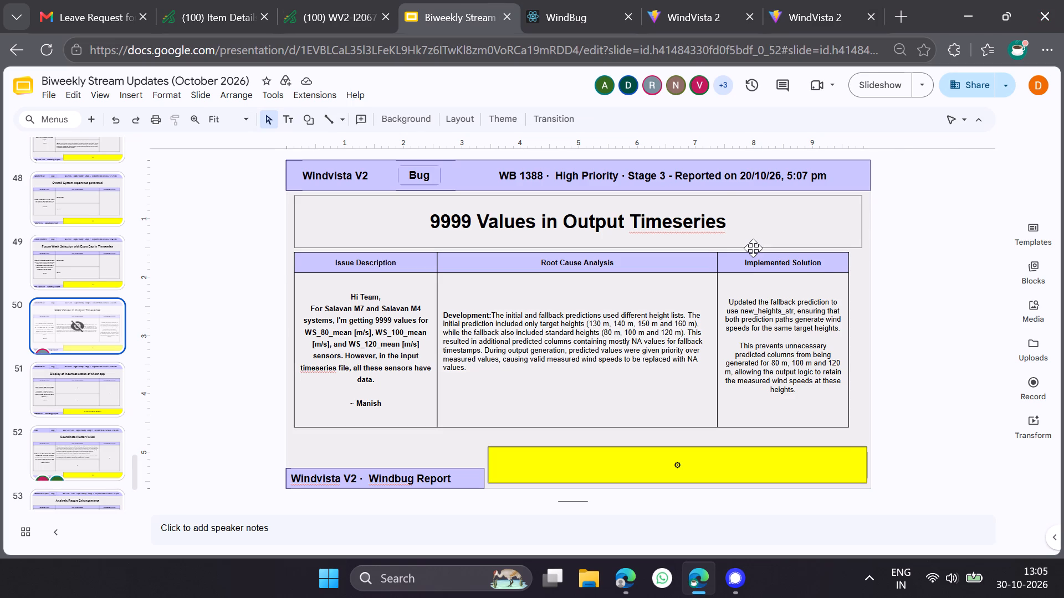
pyautogui.click(53, 413)
pyautogui.click(63, 463)
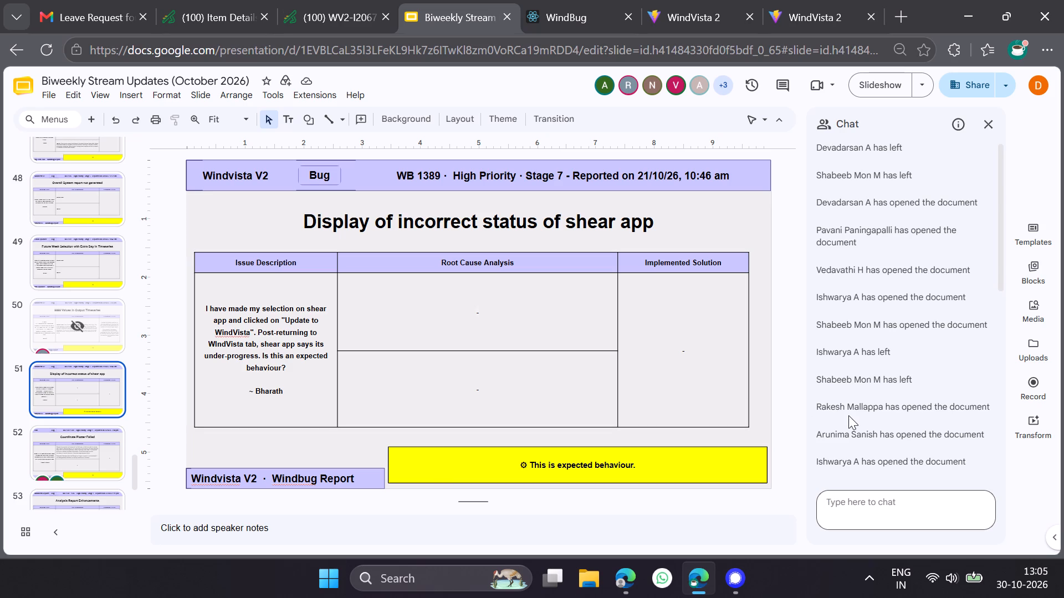
pyautogui.scroll(-13, 850, 415)
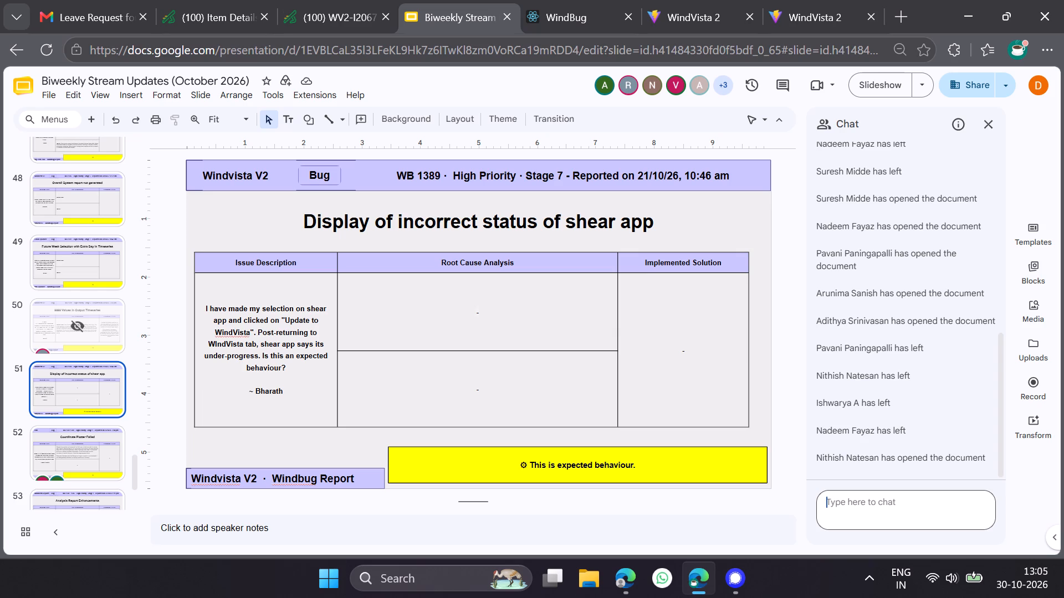
pyautogui.click(91, 445)
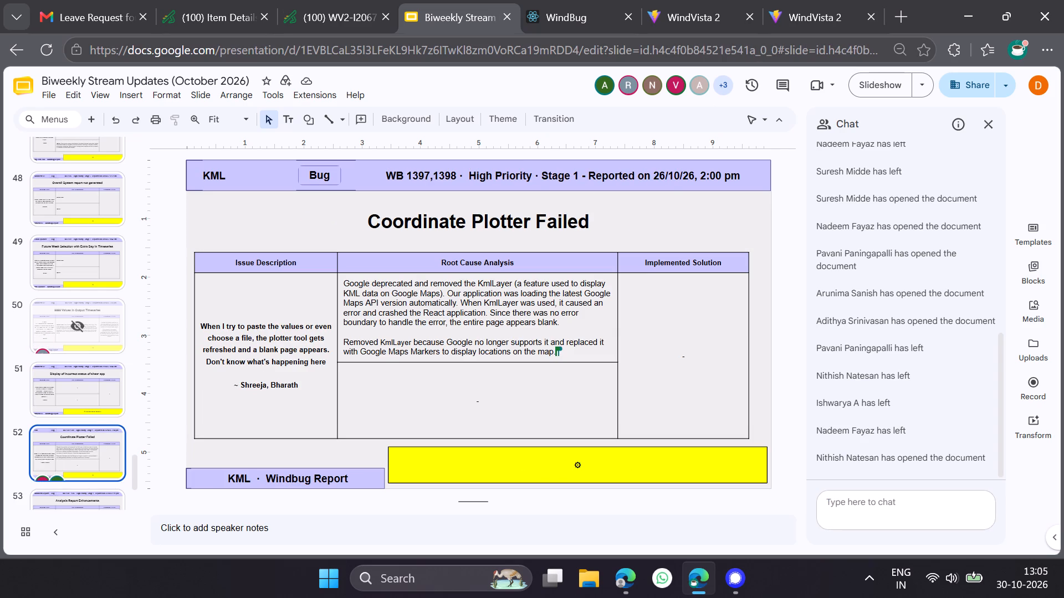
# Look up 1397 and open the WB 1397 - Plotter Tool Failed item in Zoho Sprints to examine its comments and details.
pyautogui.click(332, 0)
pyautogui.click(241, 0)
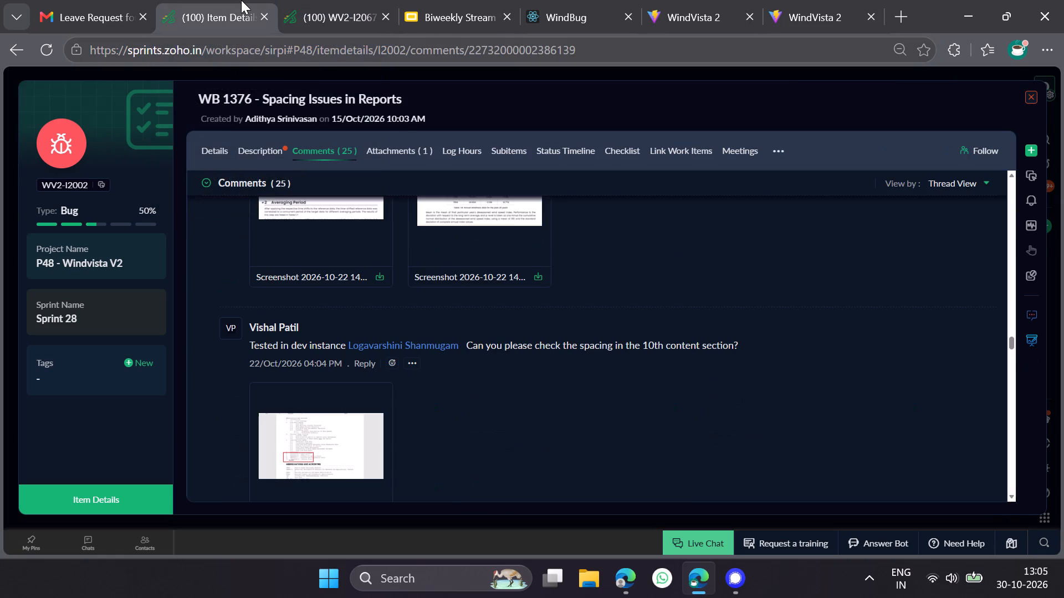
pyautogui.click(325, 43)
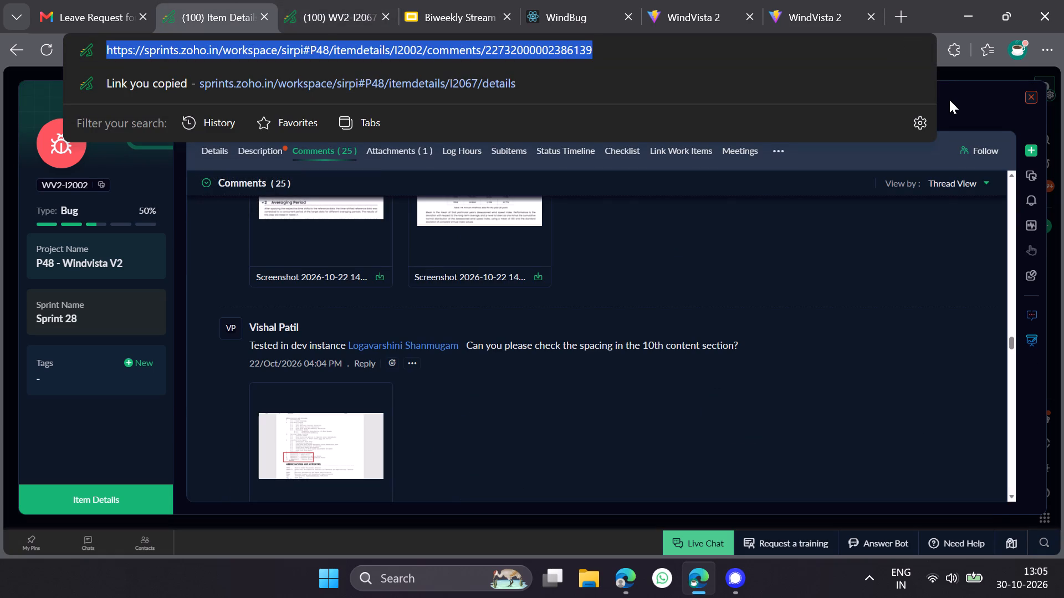
pyautogui.write('1397')
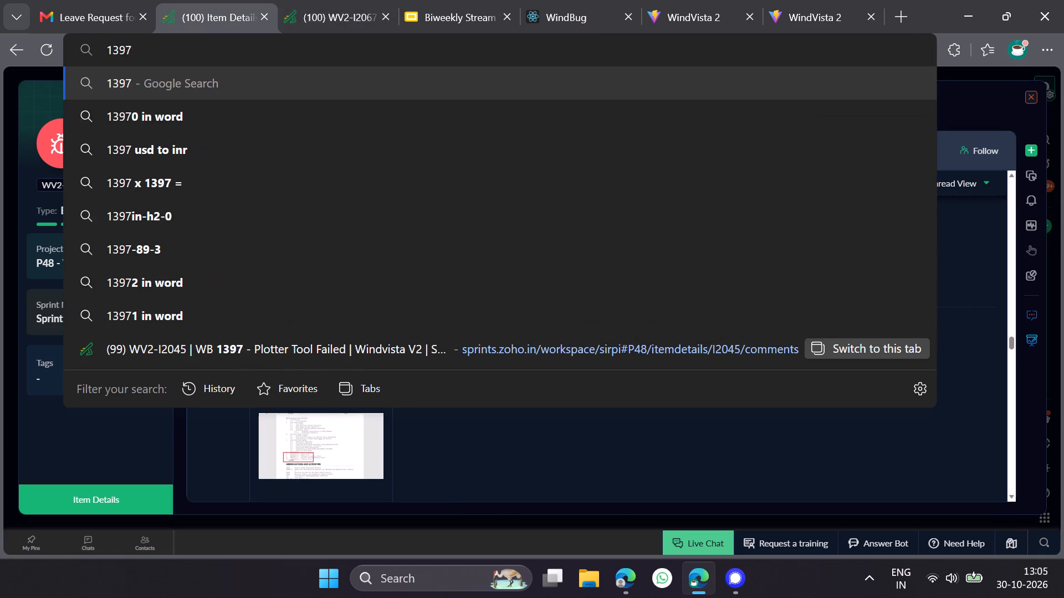
pyautogui.press('Up')
pyautogui.press('\\')
pyautogui.scroll(2, 949, 100)
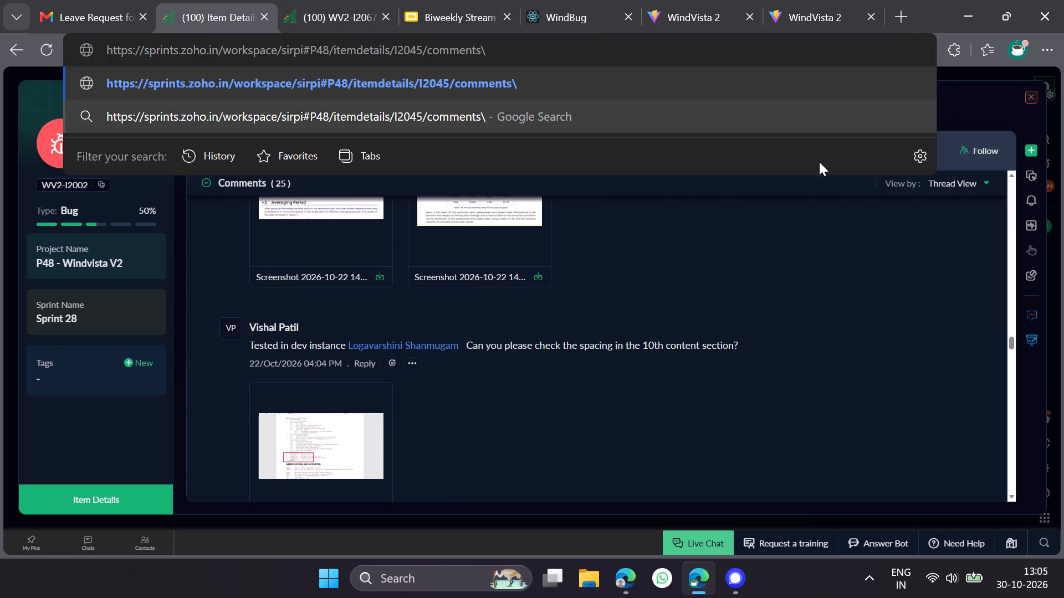
pyautogui.click(591, 54)
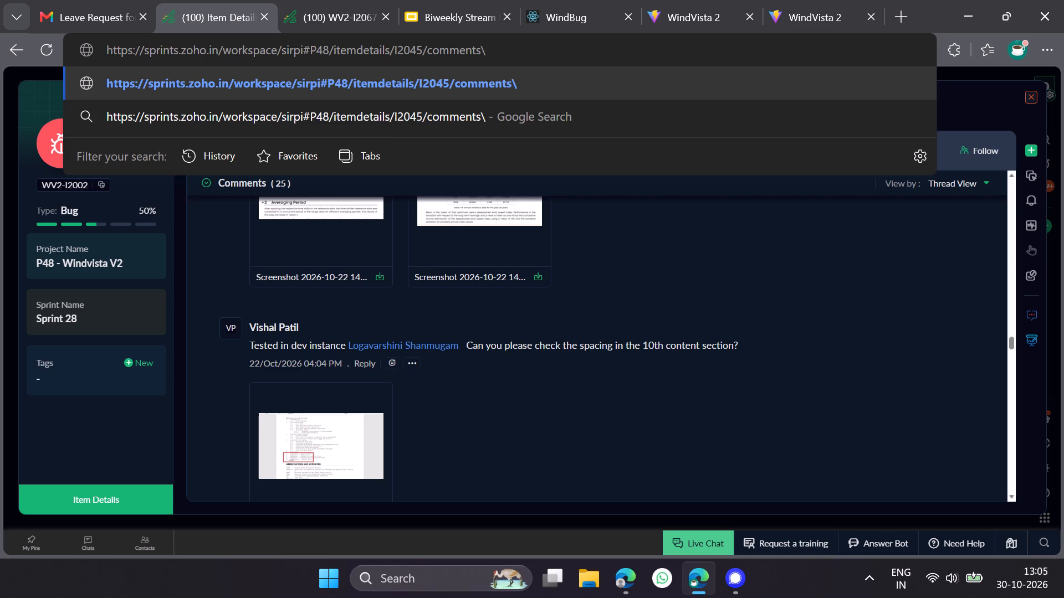
pyautogui.press('BackSpace')
pyautogui.press('Return')
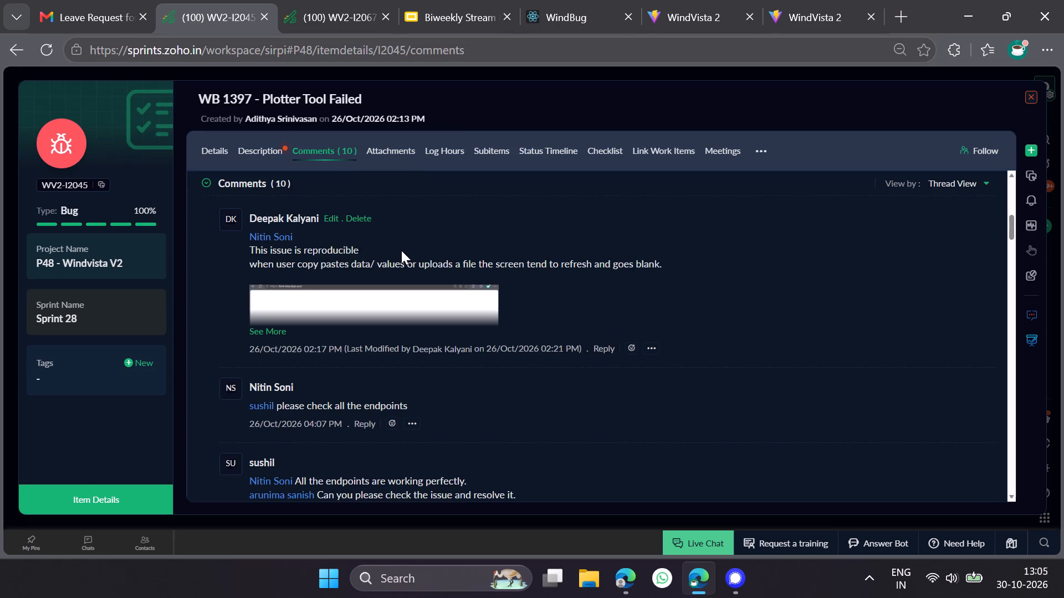
pyautogui.scroll(14, 401, 250)
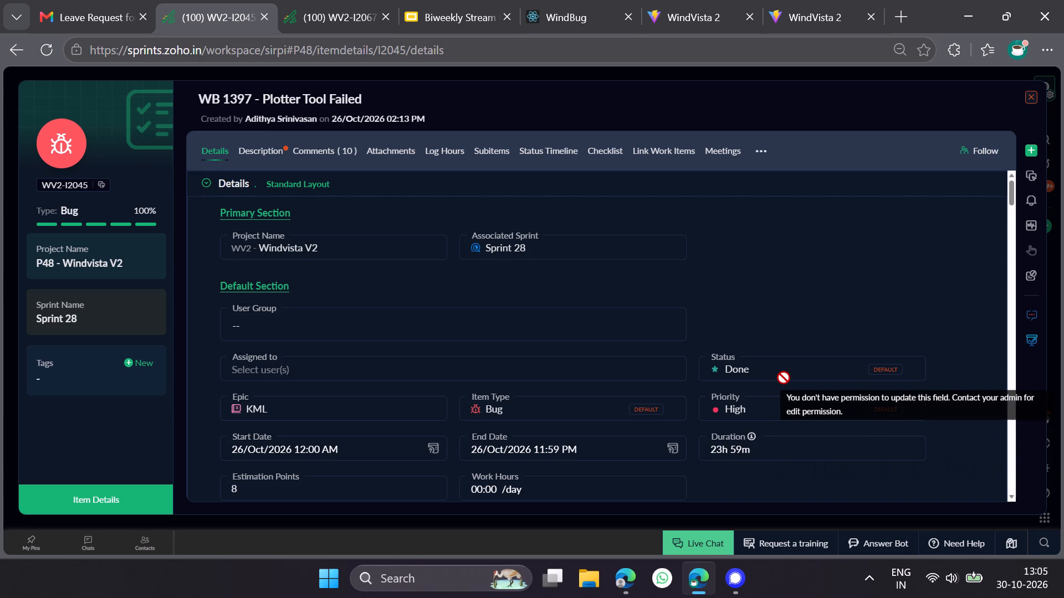
pyautogui.click(814, 293)
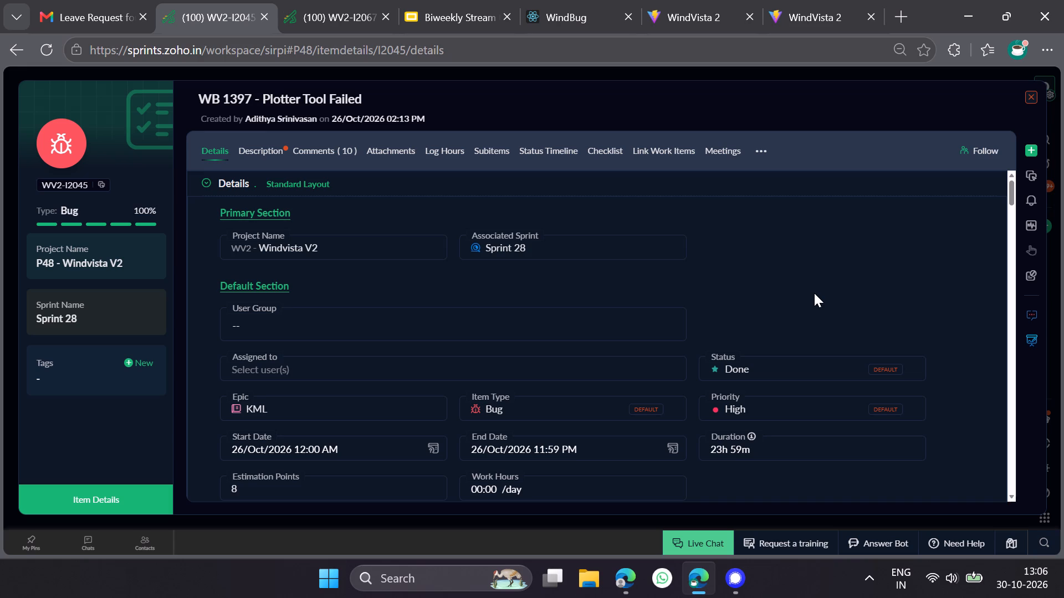
# Return to the Biweekly Stream Updates presentation and examine the Analysis Report Enhancements and Shear Analysis Failed slides.
pyautogui.click(471, 0)
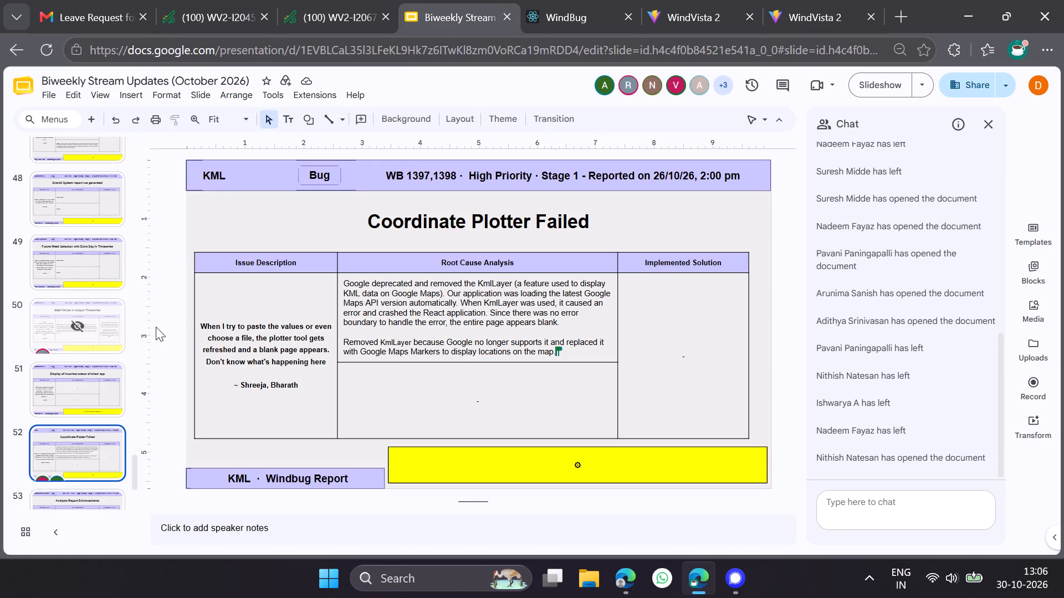
pyautogui.scroll(-4, 154, 329)
pyautogui.scroll(-5, 105, 317)
pyautogui.click(77, 422)
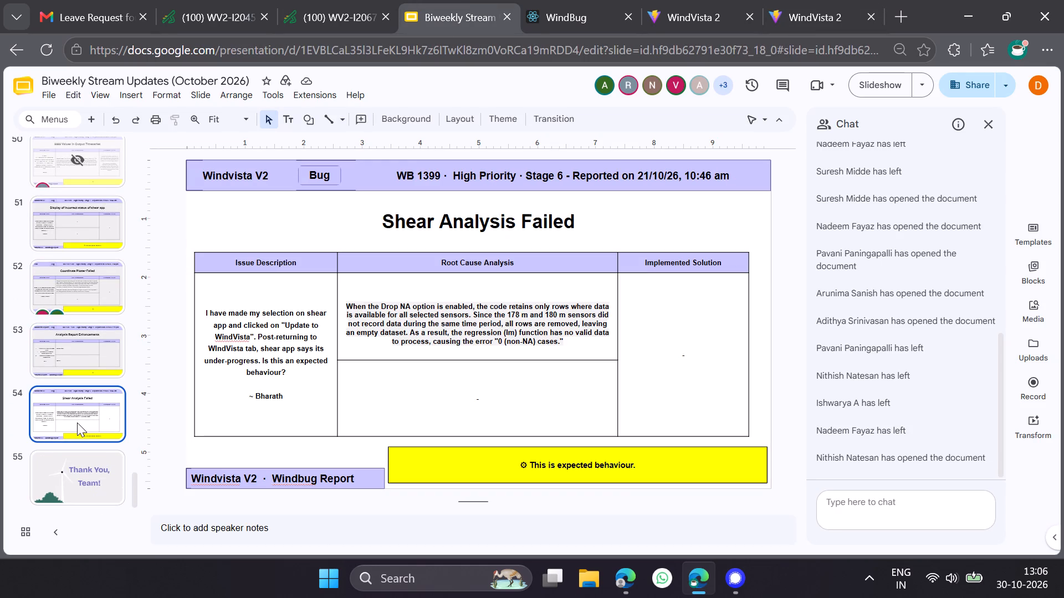
pyautogui.click(90, 332)
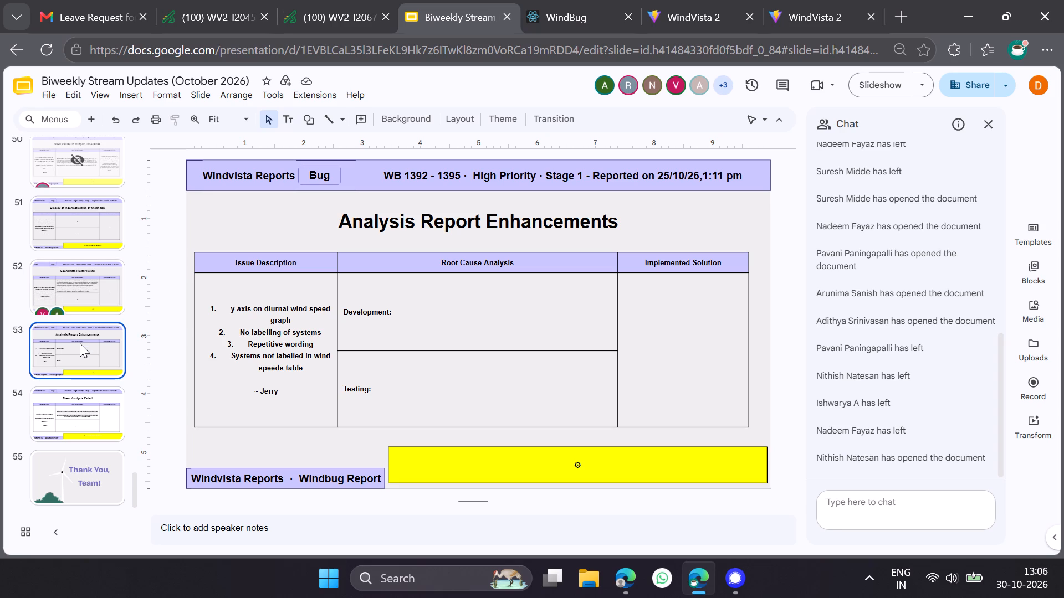
pyautogui.click(75, 414)
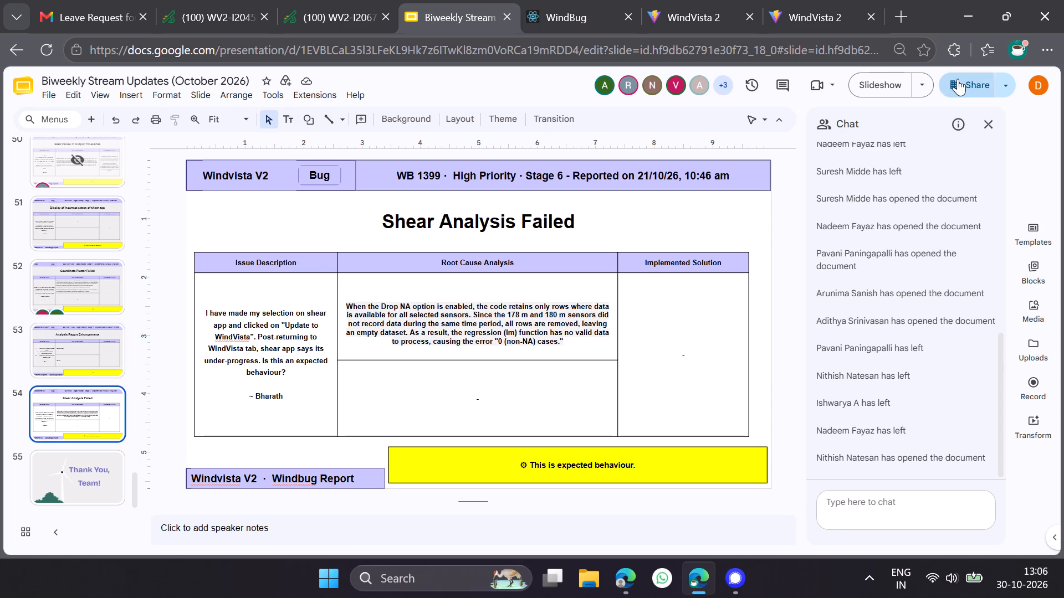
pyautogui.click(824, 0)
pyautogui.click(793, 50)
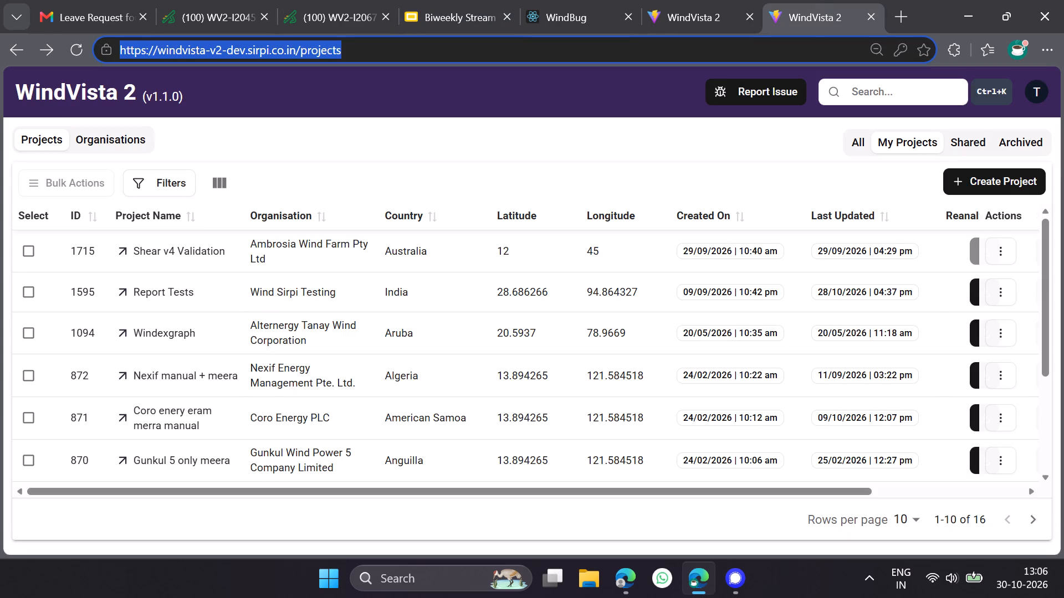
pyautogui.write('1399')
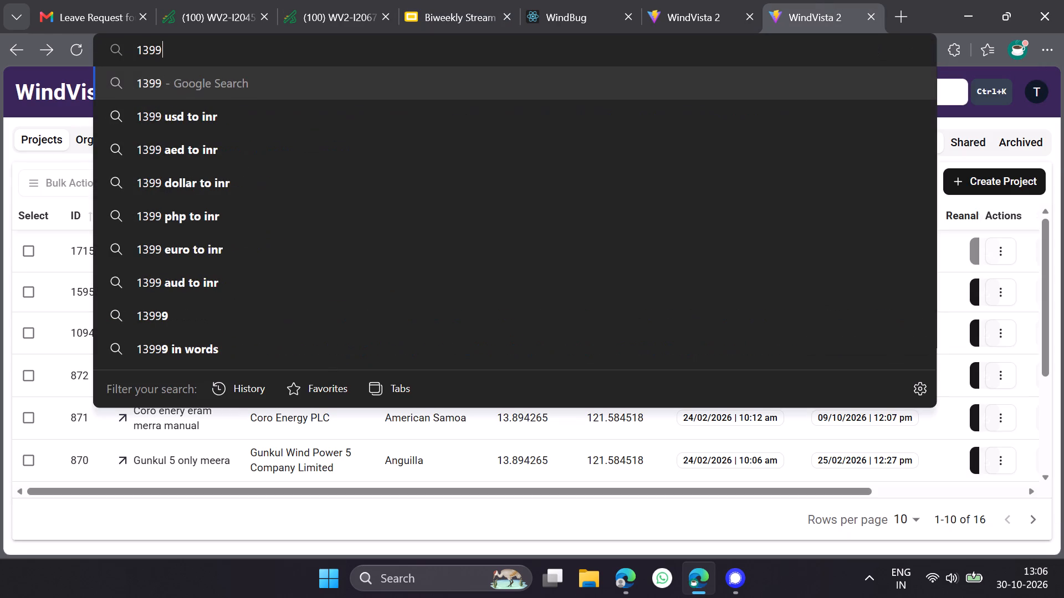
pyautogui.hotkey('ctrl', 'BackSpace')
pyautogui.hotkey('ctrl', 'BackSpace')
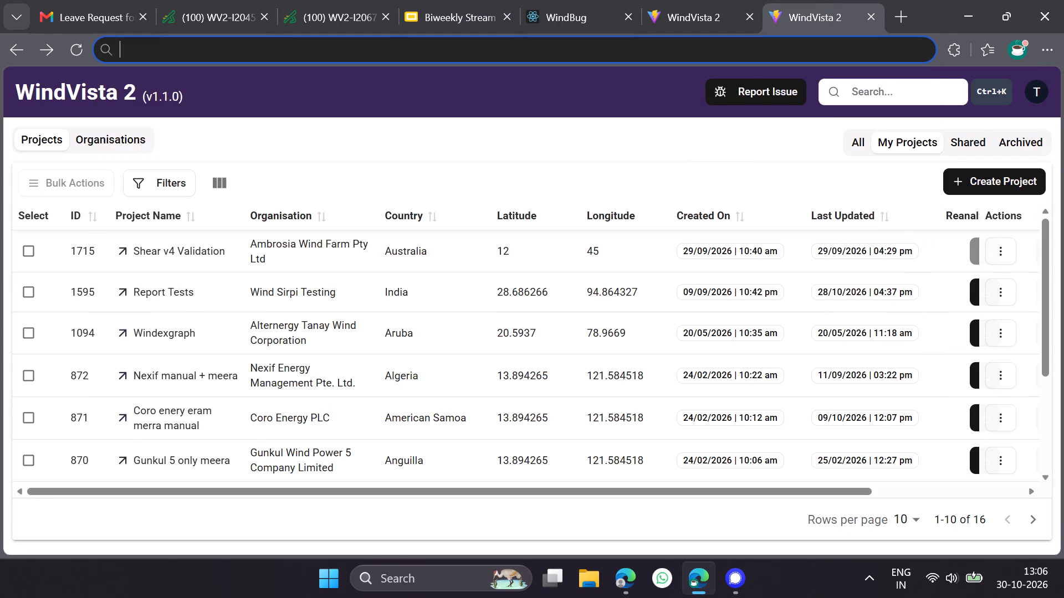
# Switch to the WindVista 2 beta site and refresh the Shear results for the Eagle mast.
pyautogui.click(330, 0)
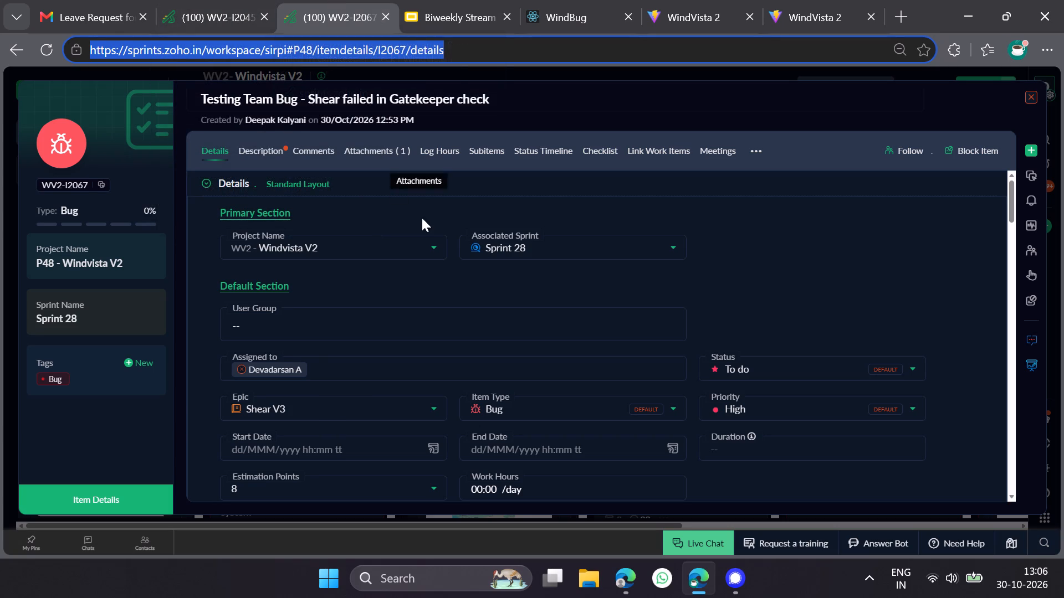
pyautogui.click(436, 0)
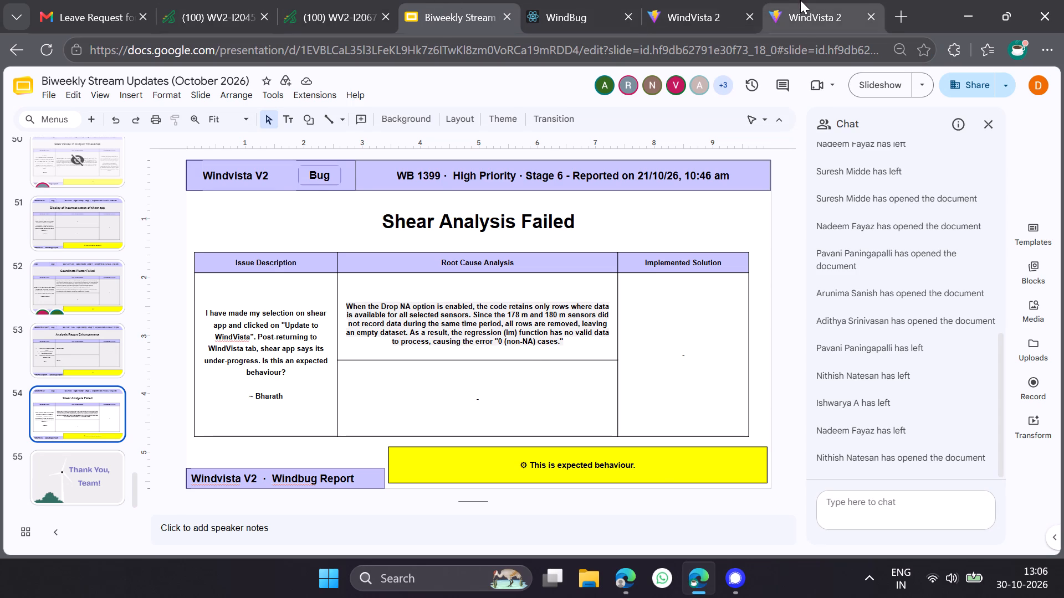
pyautogui.click(680, 0)
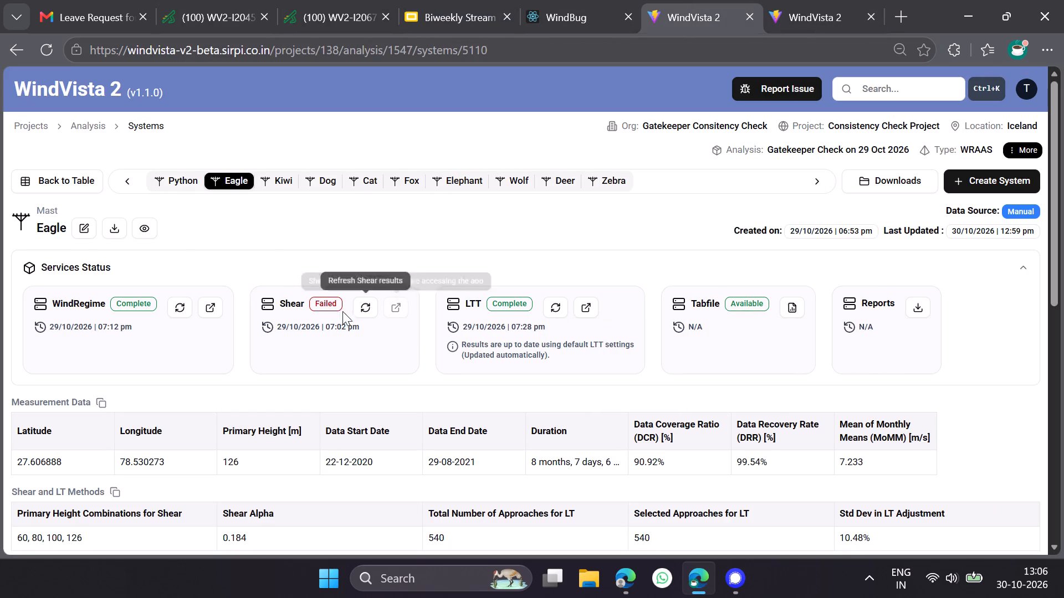
pyautogui.click(365, 304)
pyautogui.click(667, 341)
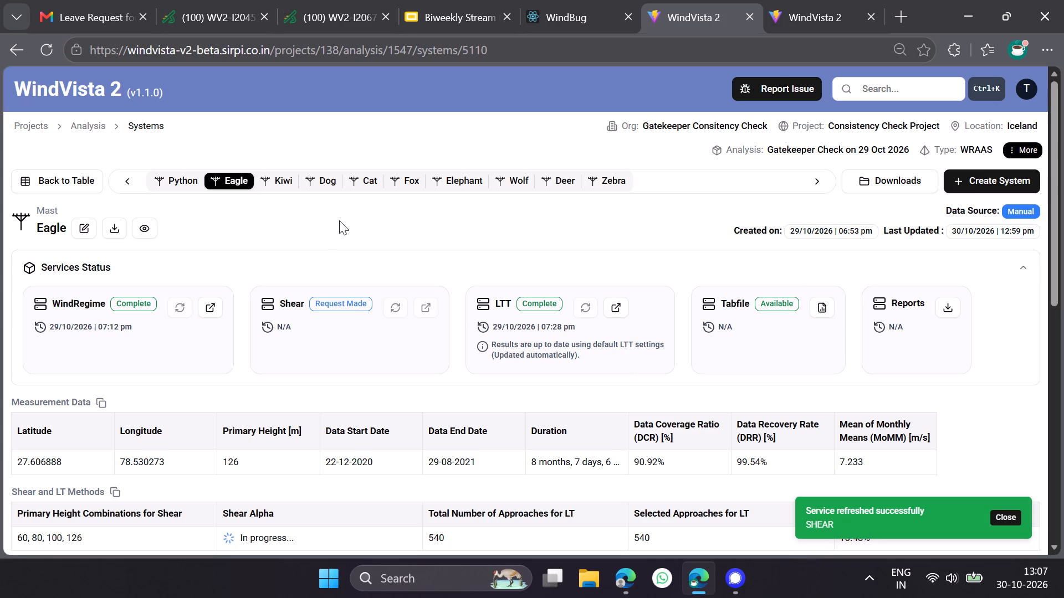
# Check the service statuses of the Python, Eagle and Kiwi masts.
pyautogui.click(182, 187)
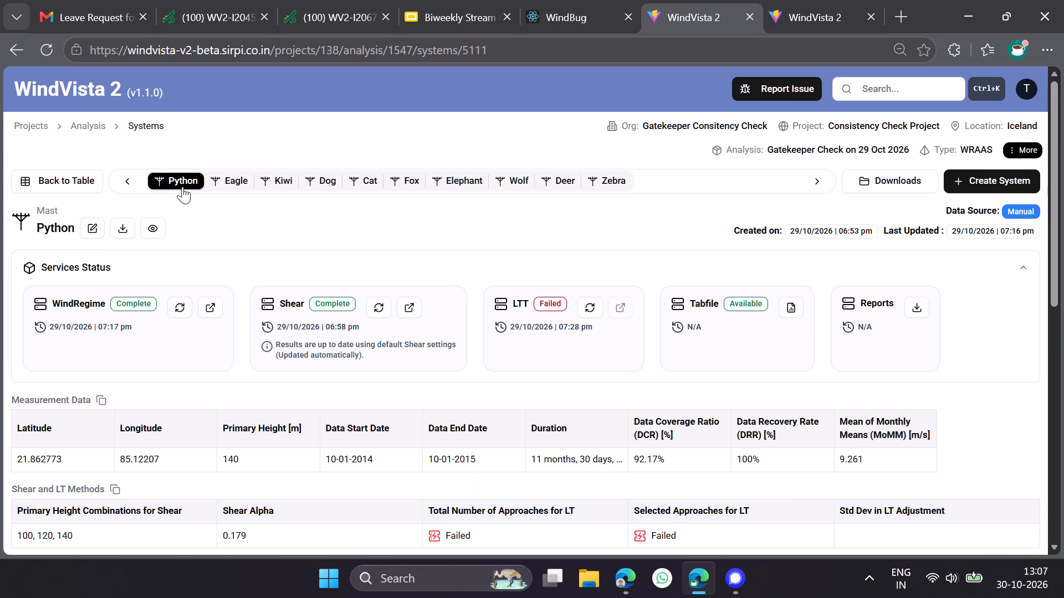
pyautogui.click(211, 183)
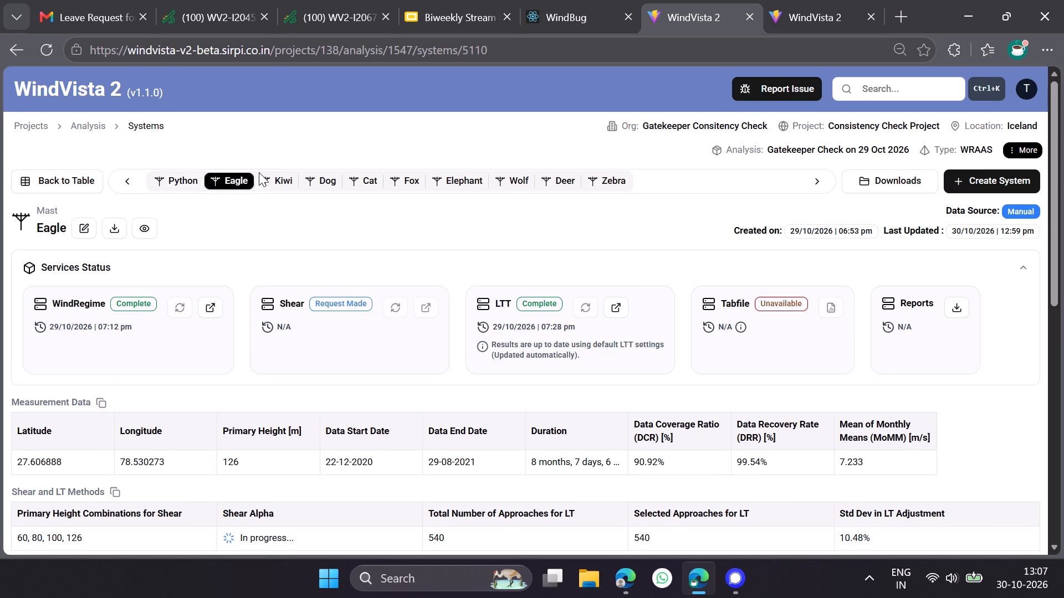
pyautogui.click(283, 185)
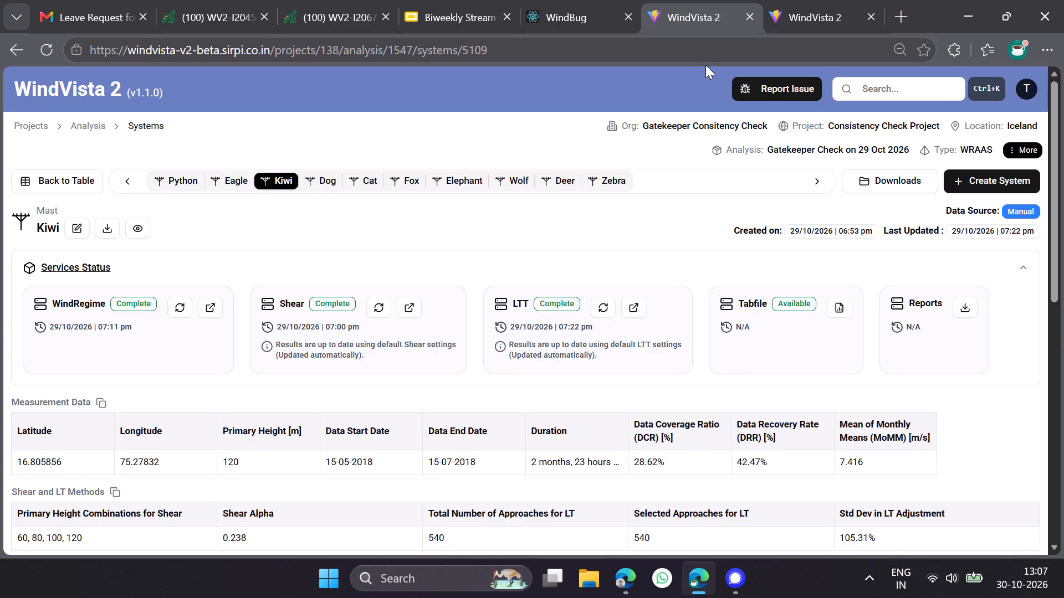
# Revisit the Gatekeeper check Shear bug in Zoho Sprints and return to the presentation's Analysis Report Enhancements slide.
pyautogui.click(246, 0)
pyautogui.click(320, 0)
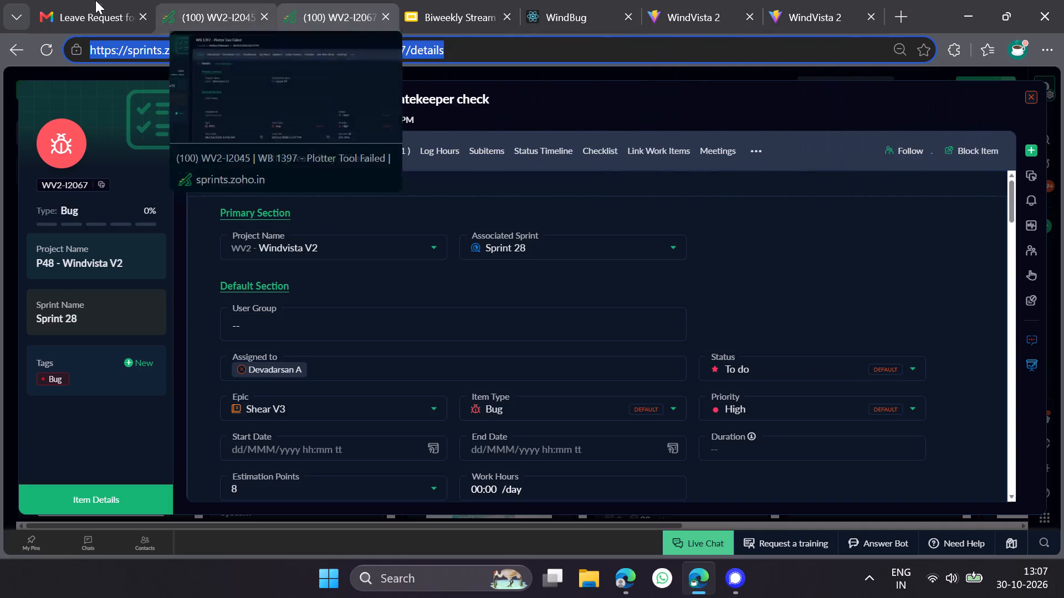
pyautogui.click(480, 0)
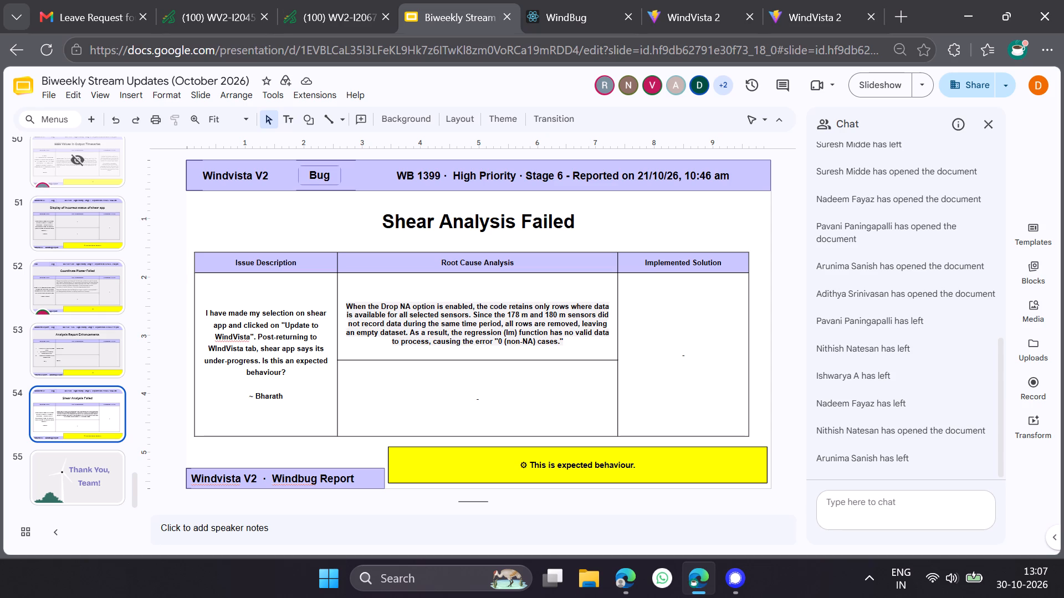
pyautogui.click(94, 355)
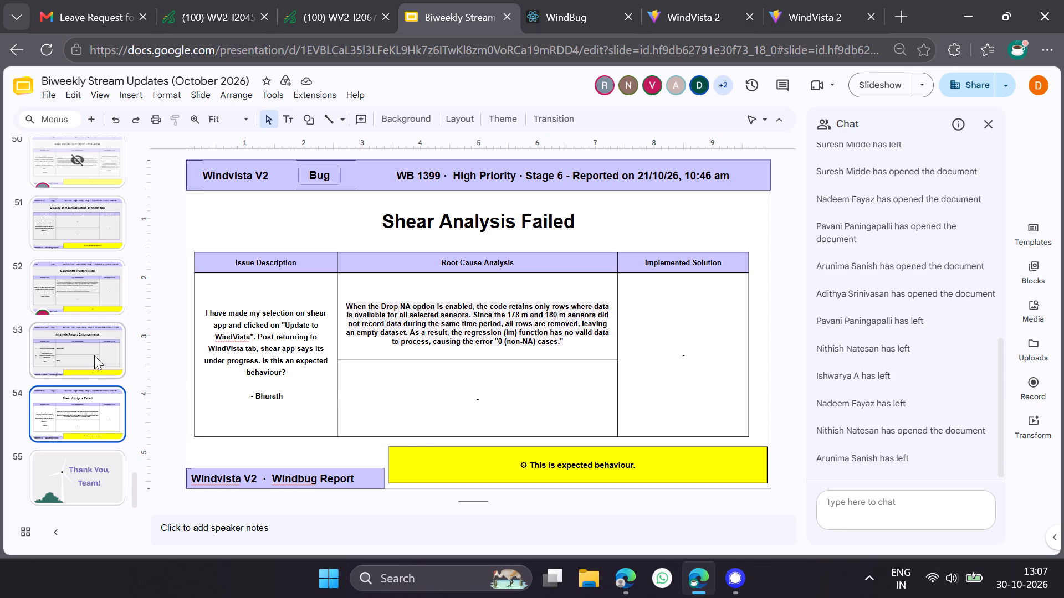